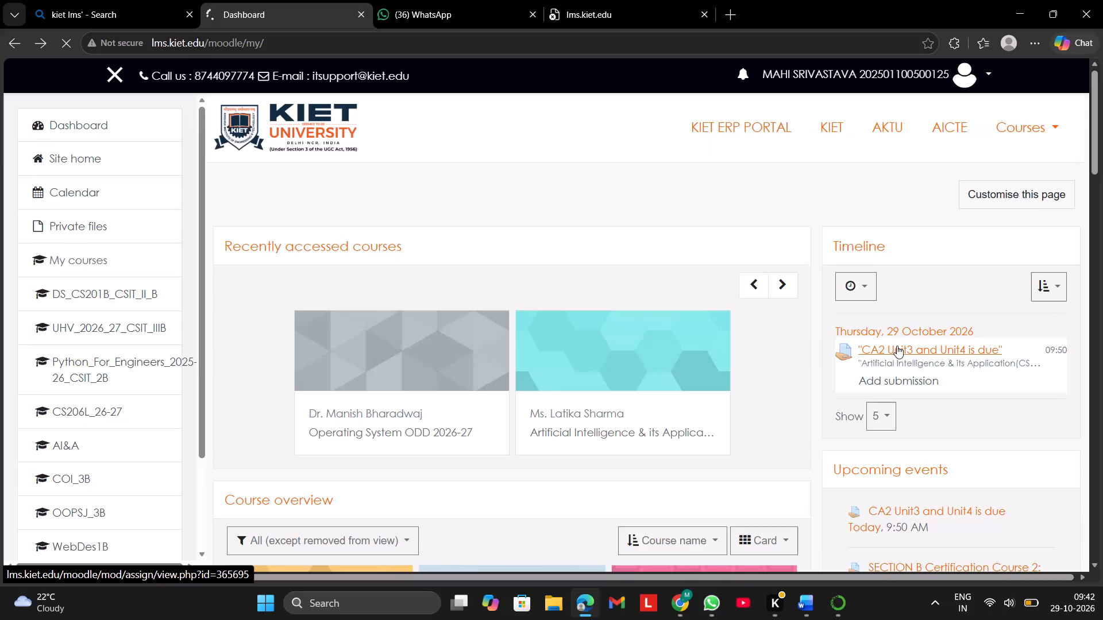
# Open the CA2 Unit3 and Unit4 assignment in the Artificial Intelligence & its Application course and review its submission details.
pyautogui.click(897, 346)
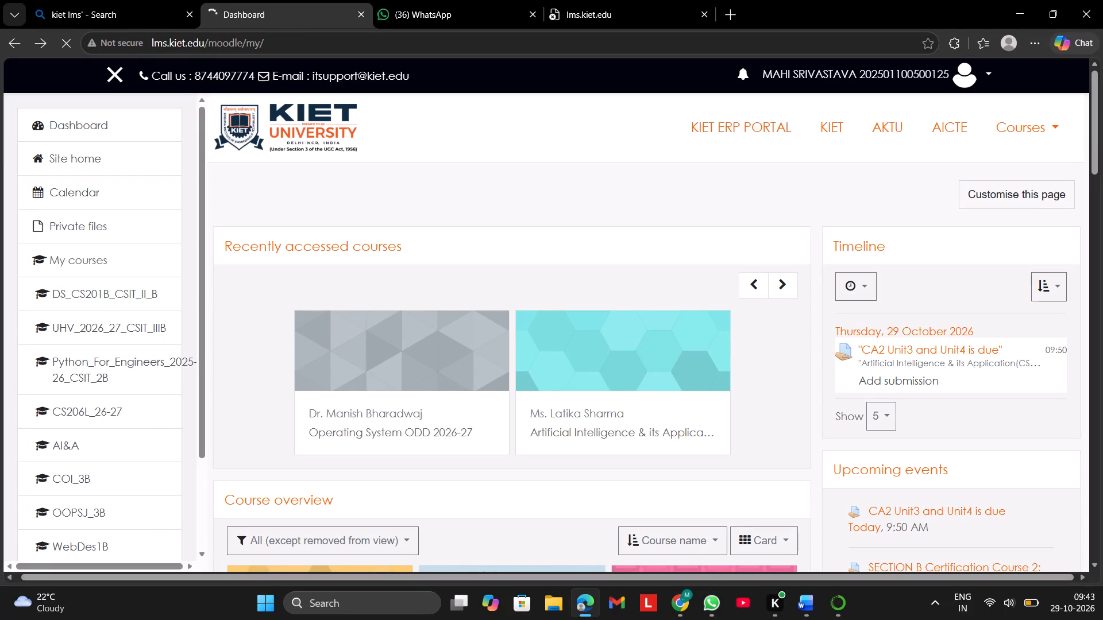
pyautogui.click(609, 380)
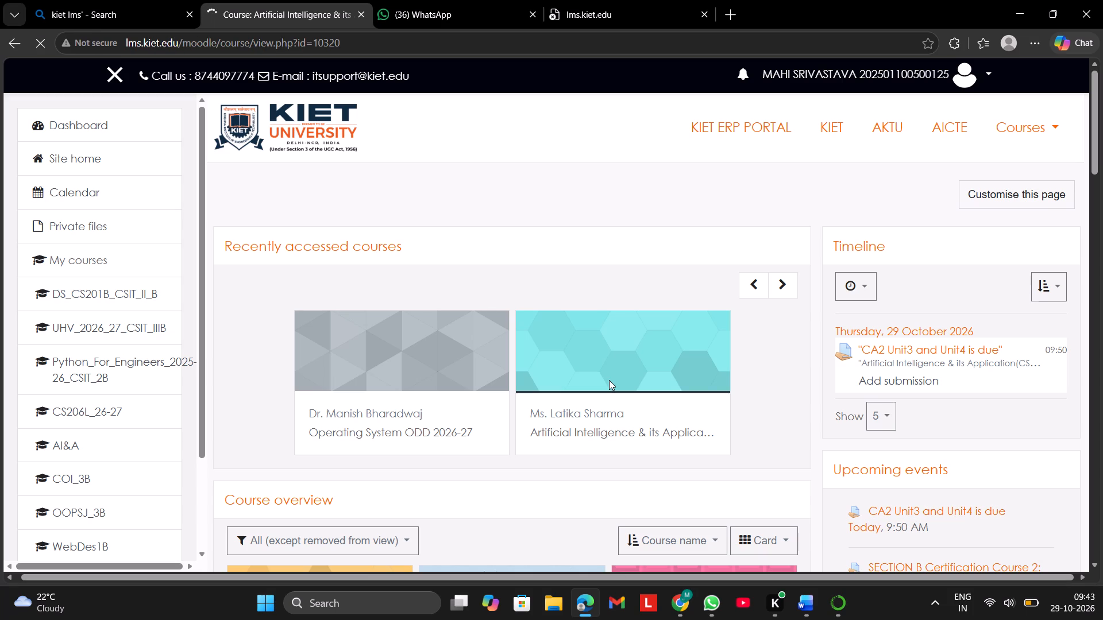
pyautogui.click(609, 380)
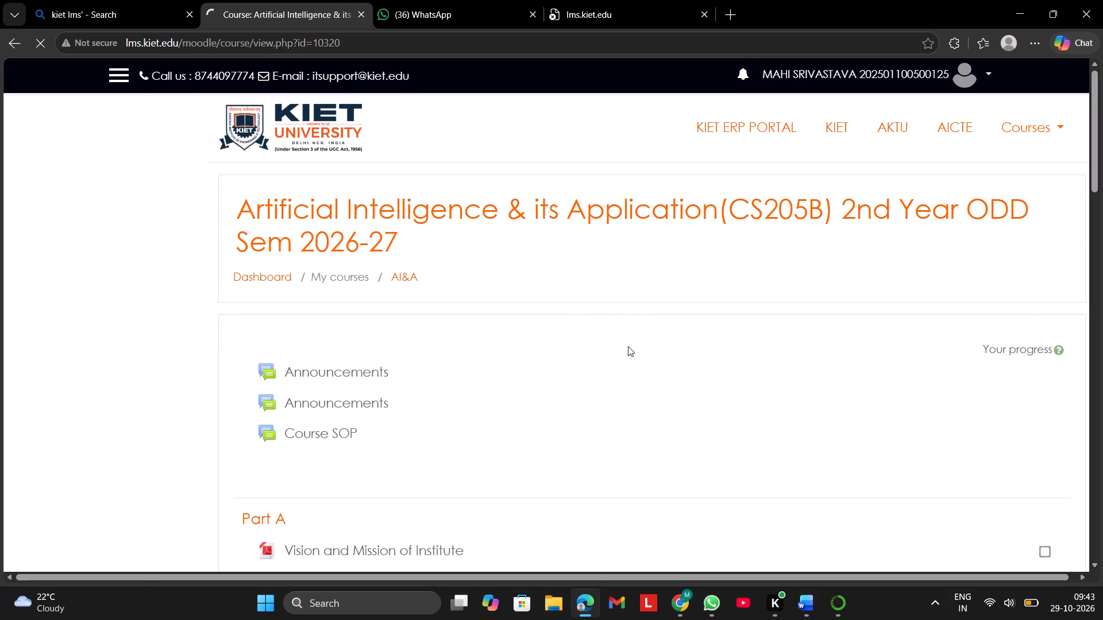
pyautogui.scroll(-7, 597, 375)
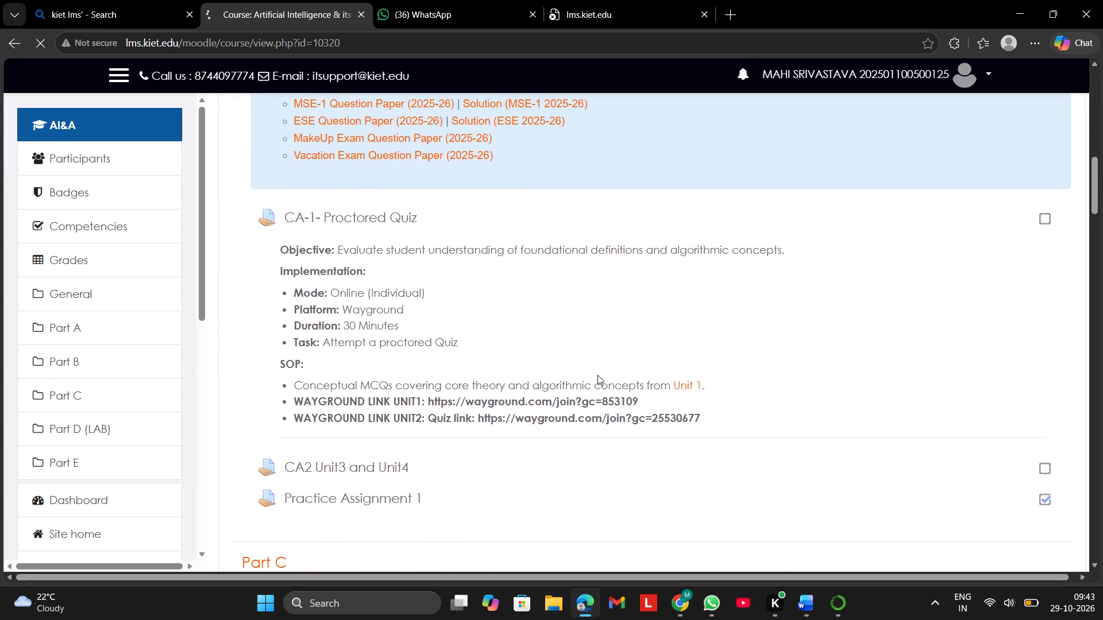
pyautogui.scroll(-3, 597, 375)
pyautogui.scroll(2, 597, 375)
pyautogui.scroll(-1, 597, 375)
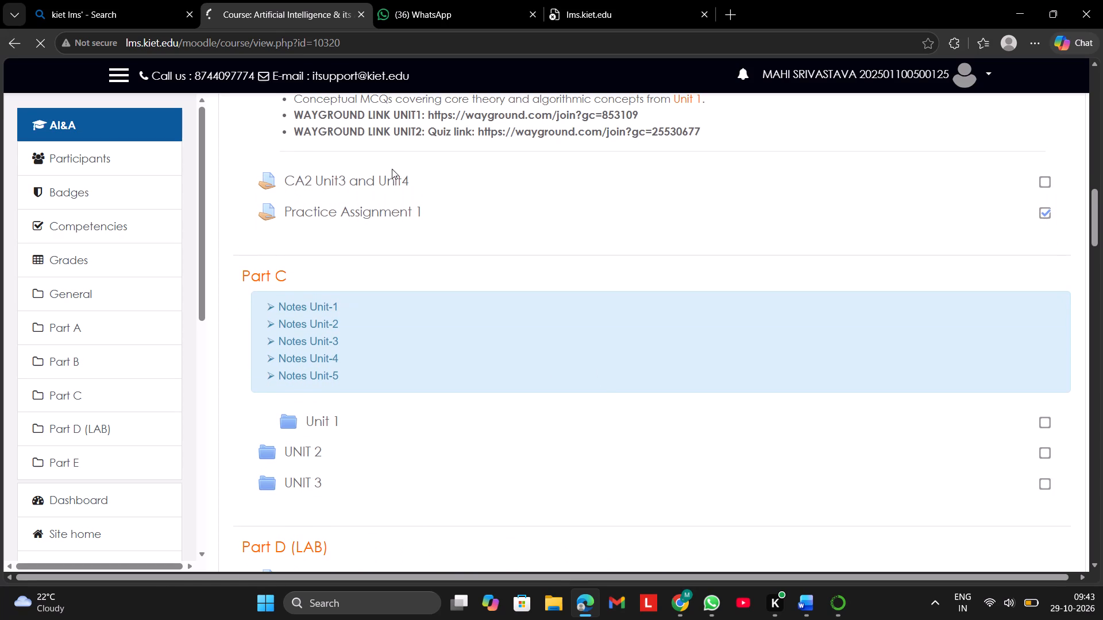
pyautogui.click(373, 181)
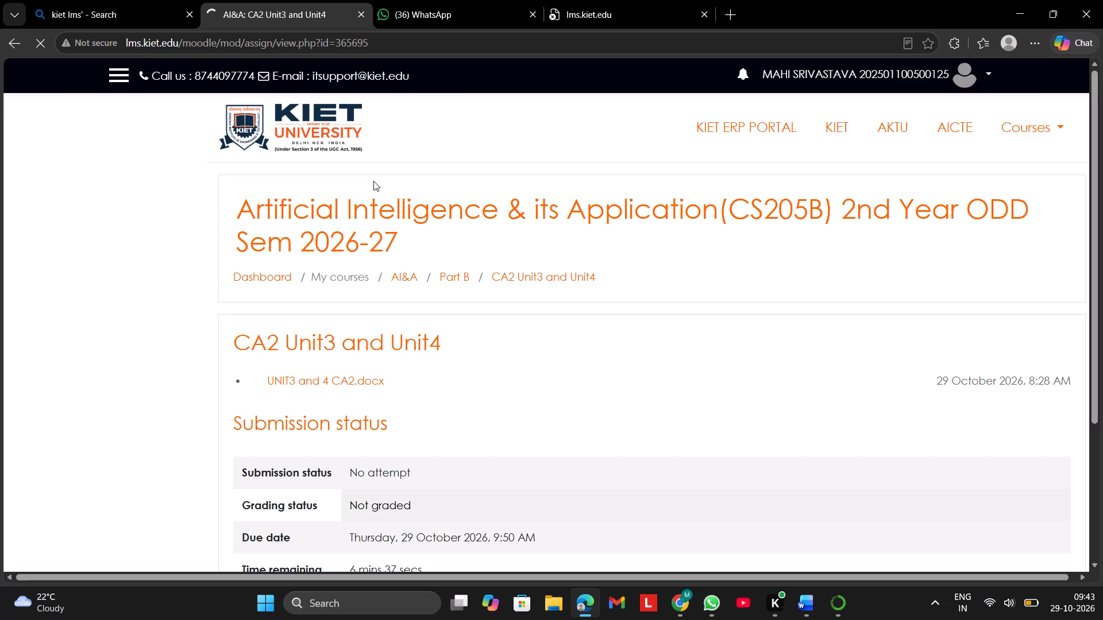
pyautogui.scroll(-2, 581, 498)
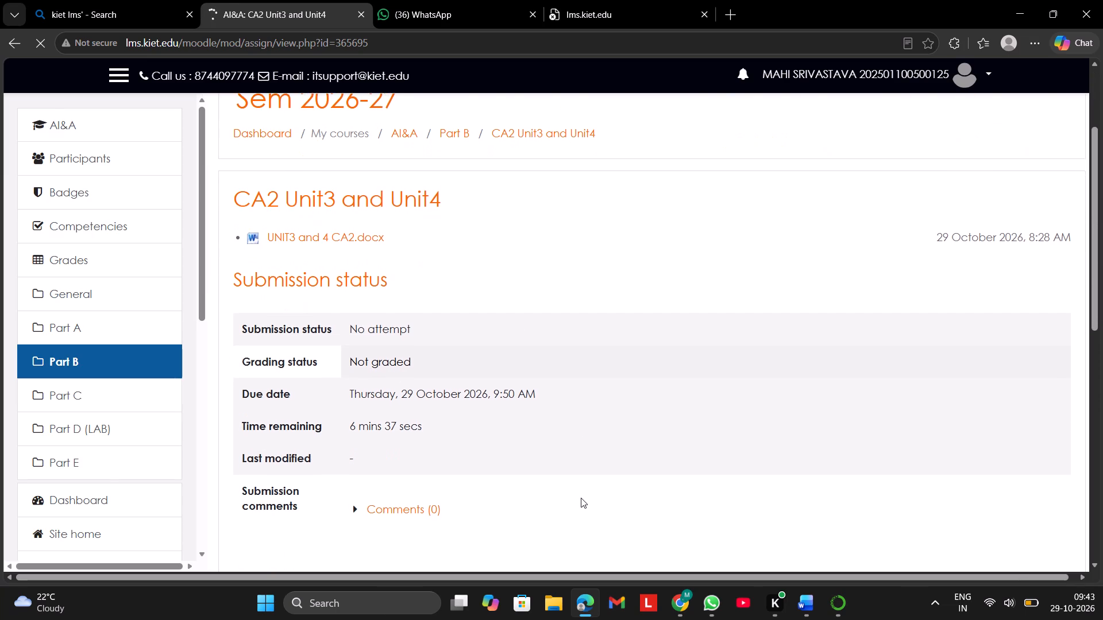
pyautogui.scroll(-1, 581, 498)
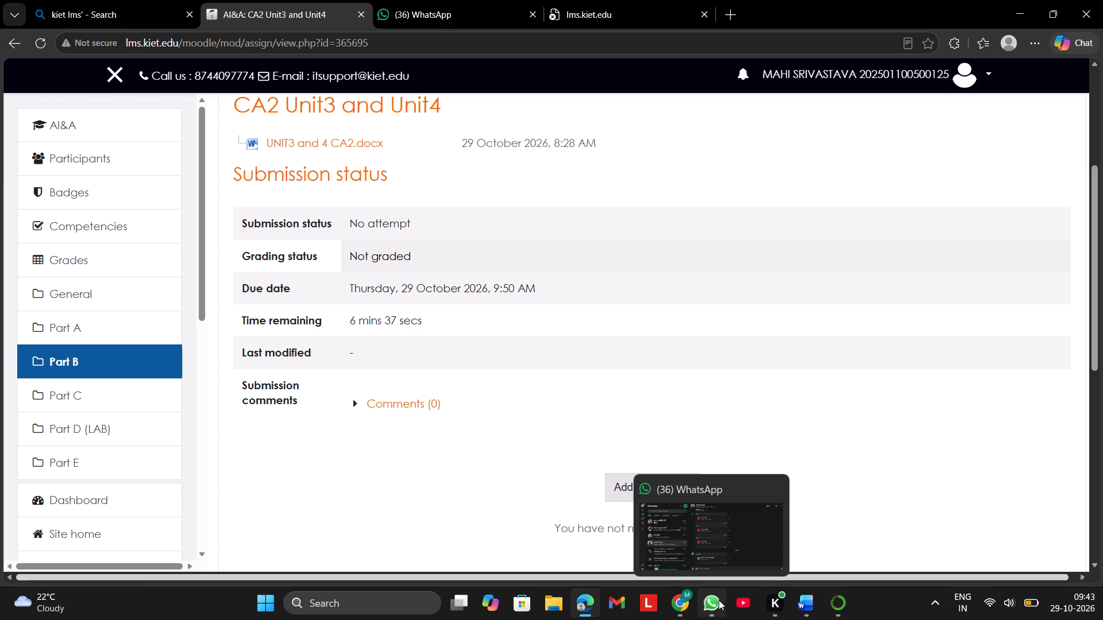
# Switch to Word and create a new blank document.
pyautogui.click(805, 605)
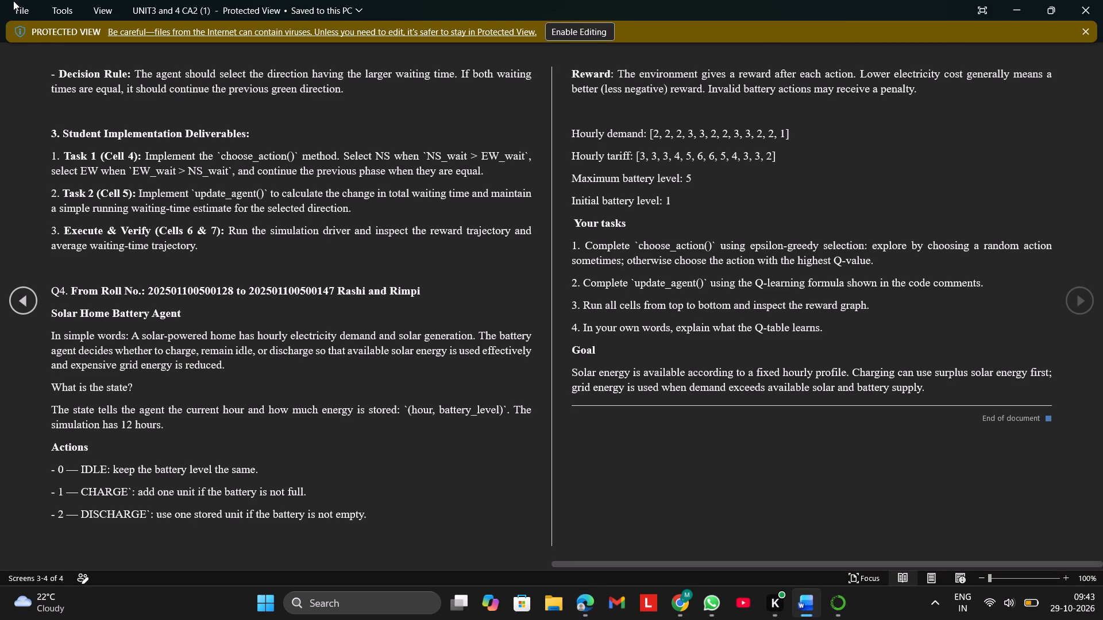
pyautogui.click(12, 0)
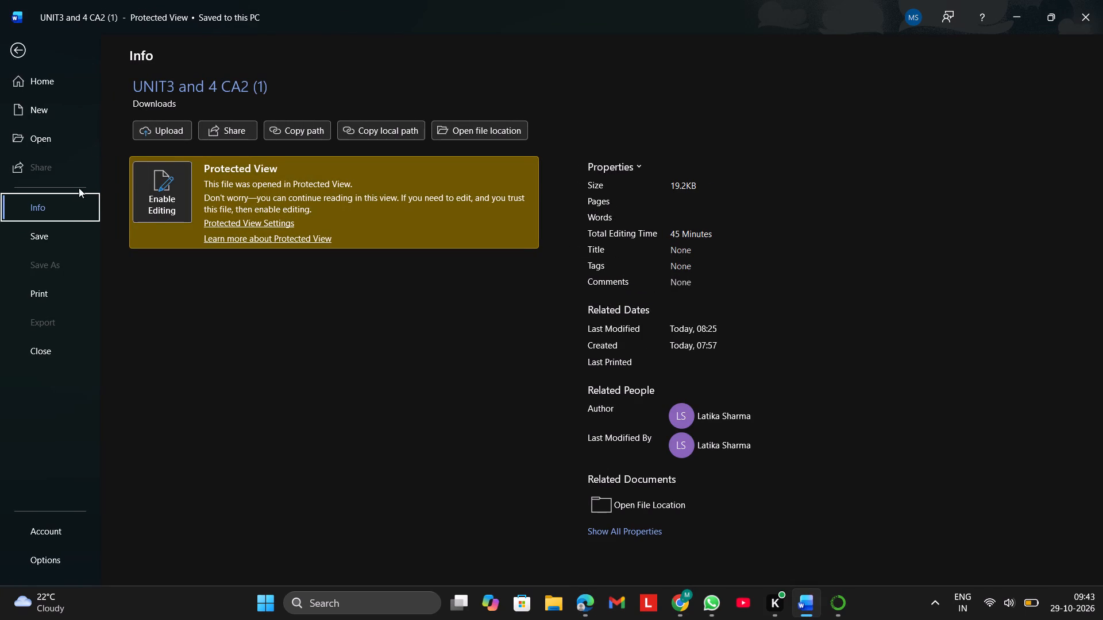
pyautogui.click(36, 112)
pyautogui.click(198, 165)
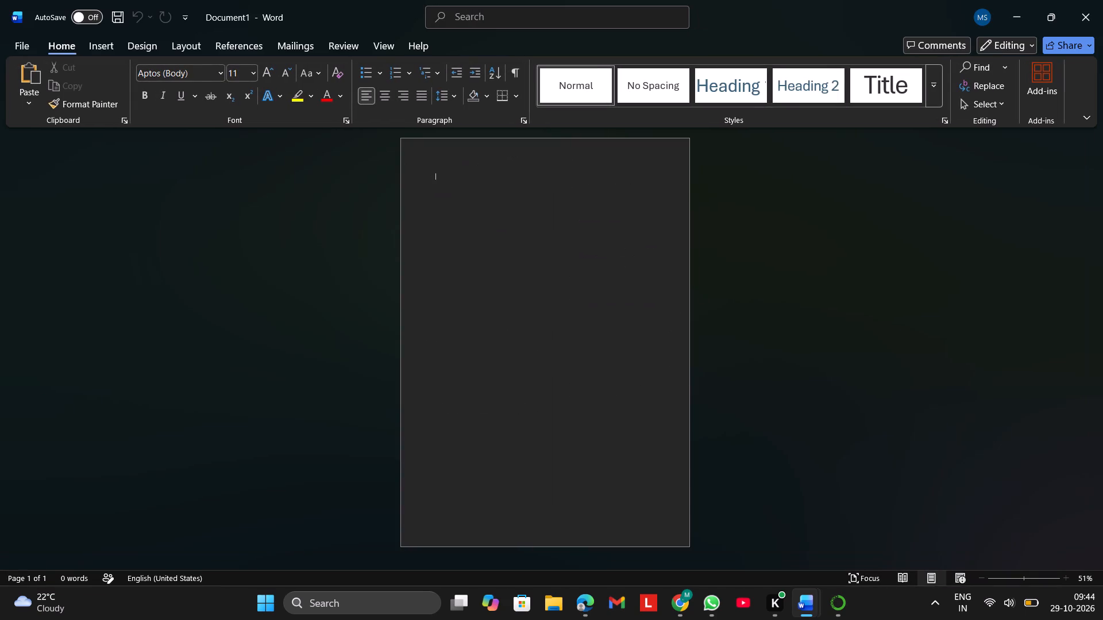
# Enter the student's NAME and ROLL NO. lines in bold 16 pt at the top of the document, followed by a blank line.
pyautogui.click(147, 94)
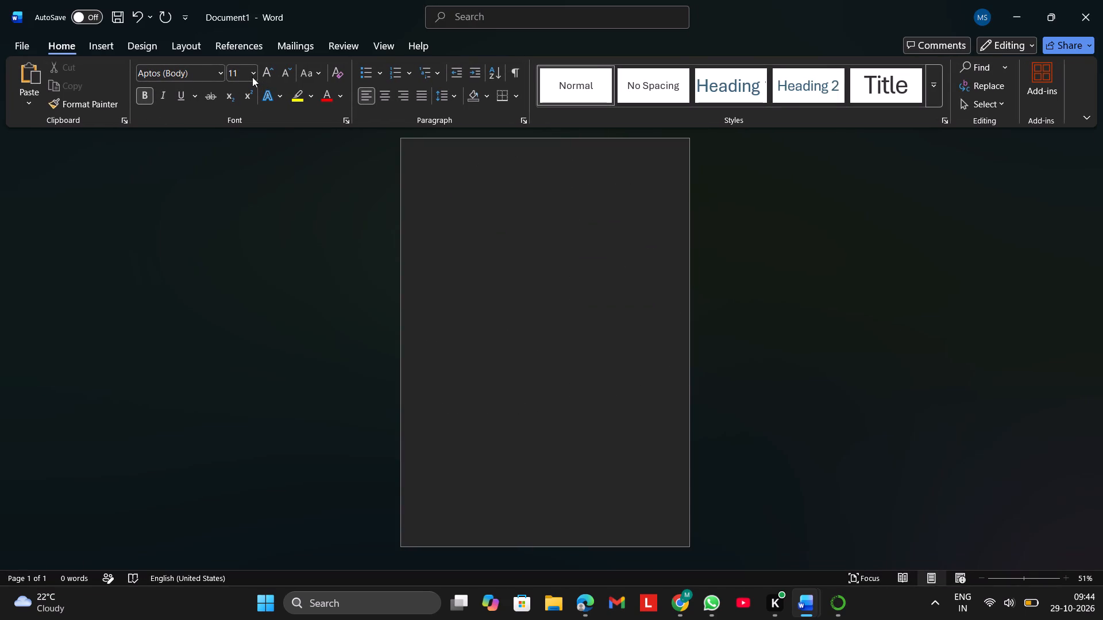
pyautogui.click(252, 76)
pyautogui.click(246, 193)
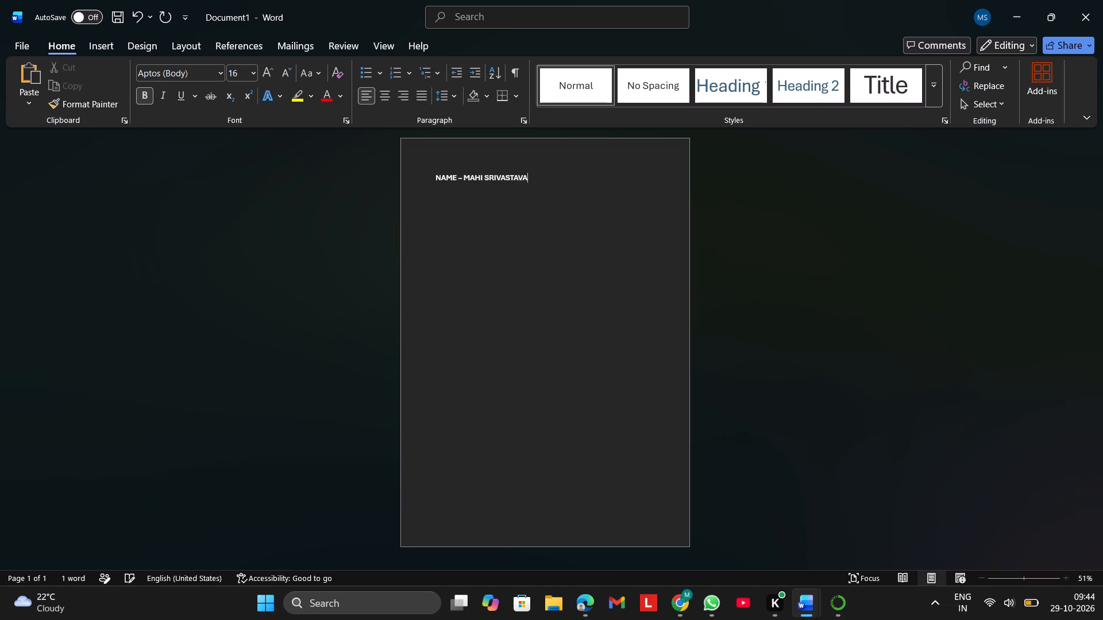
pyautogui.press('Return')
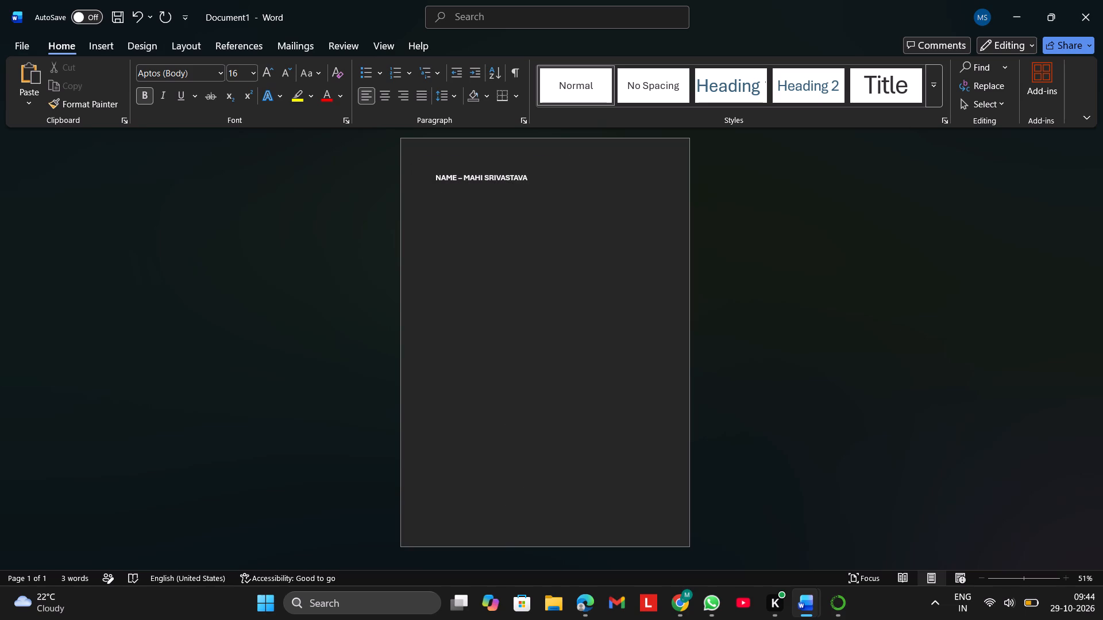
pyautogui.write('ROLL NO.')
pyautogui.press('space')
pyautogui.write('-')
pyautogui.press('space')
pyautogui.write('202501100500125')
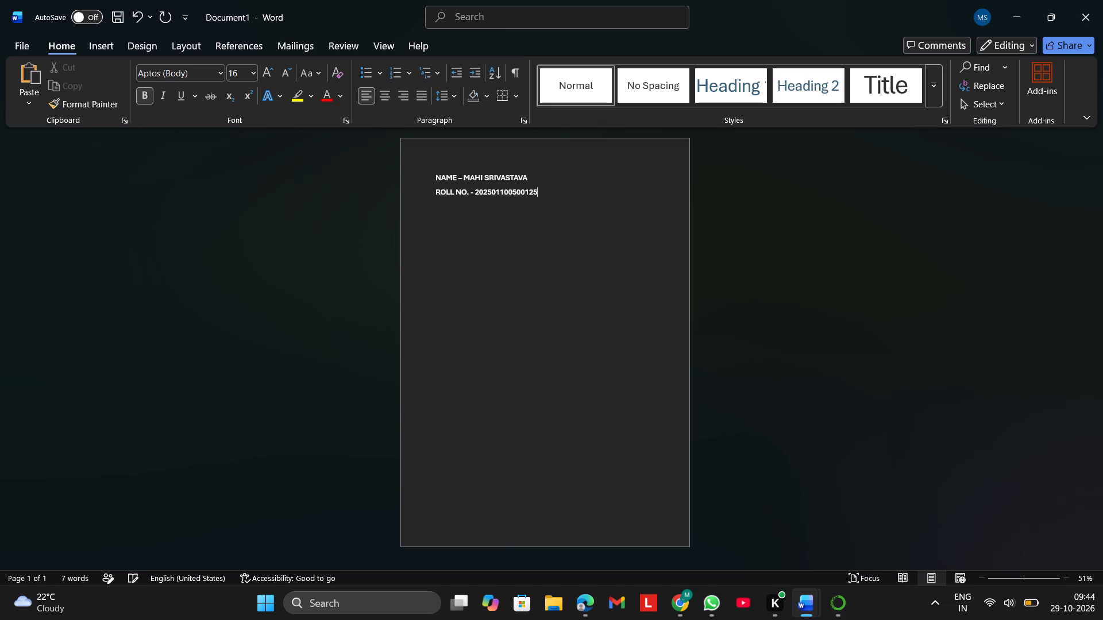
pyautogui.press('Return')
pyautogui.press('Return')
# Add the heading "PROBLEM STATEMENT - 3" below the student details.
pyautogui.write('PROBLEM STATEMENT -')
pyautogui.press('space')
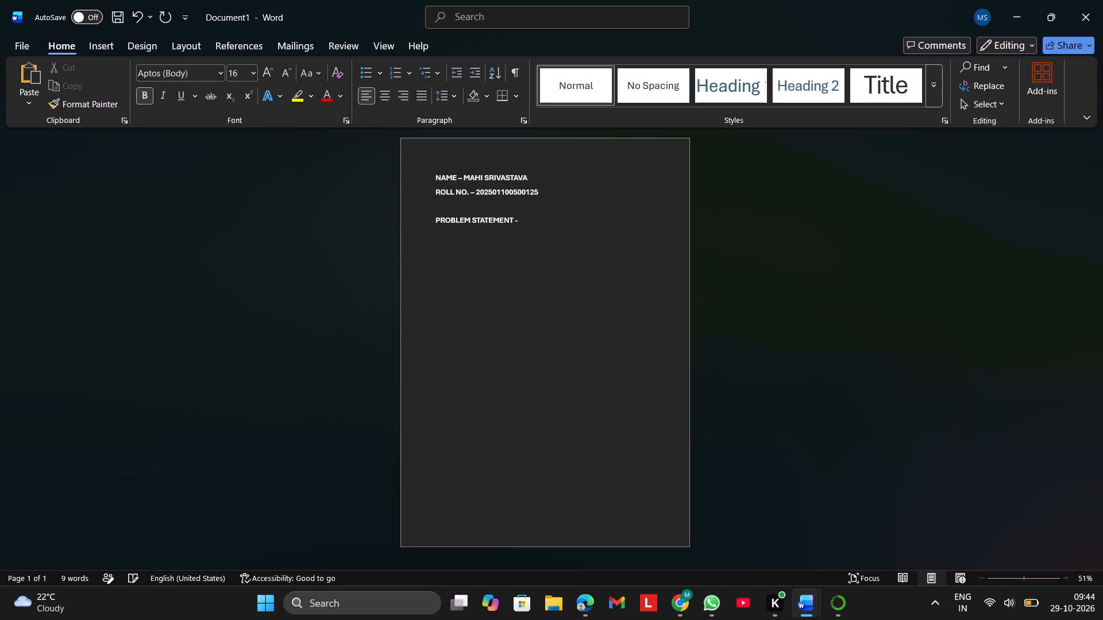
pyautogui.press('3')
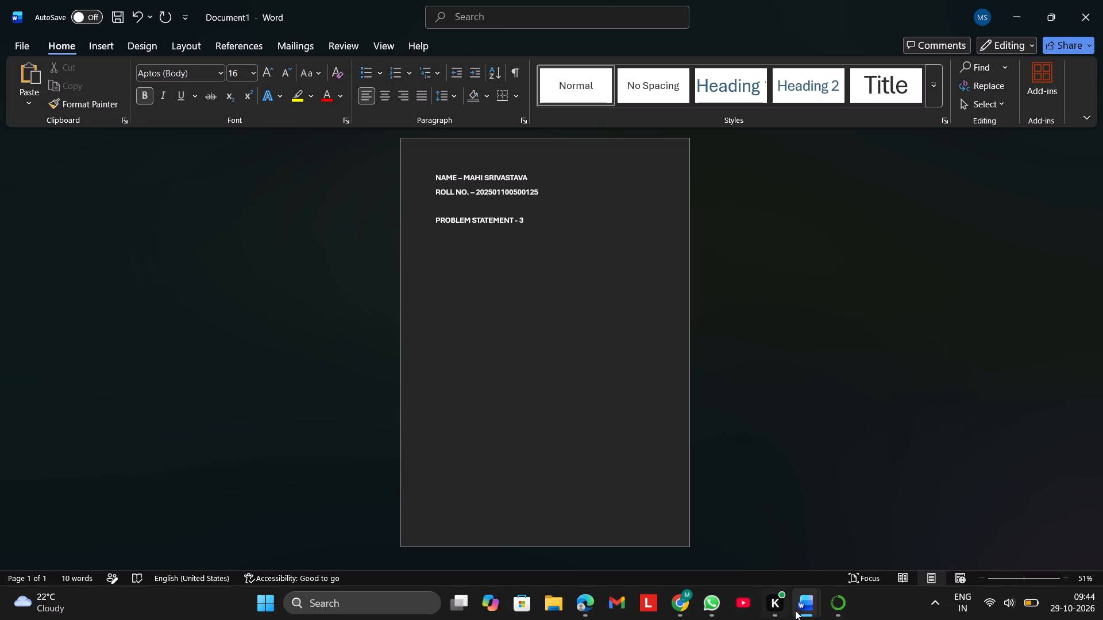
# Copy the Problem Scenario text of Q3 from the UNIT3 and 4 CA2 document and paste it below the heading, with non-bold 11 pt set.
pyautogui.click(796, 610)
pyautogui.click(762, 540)
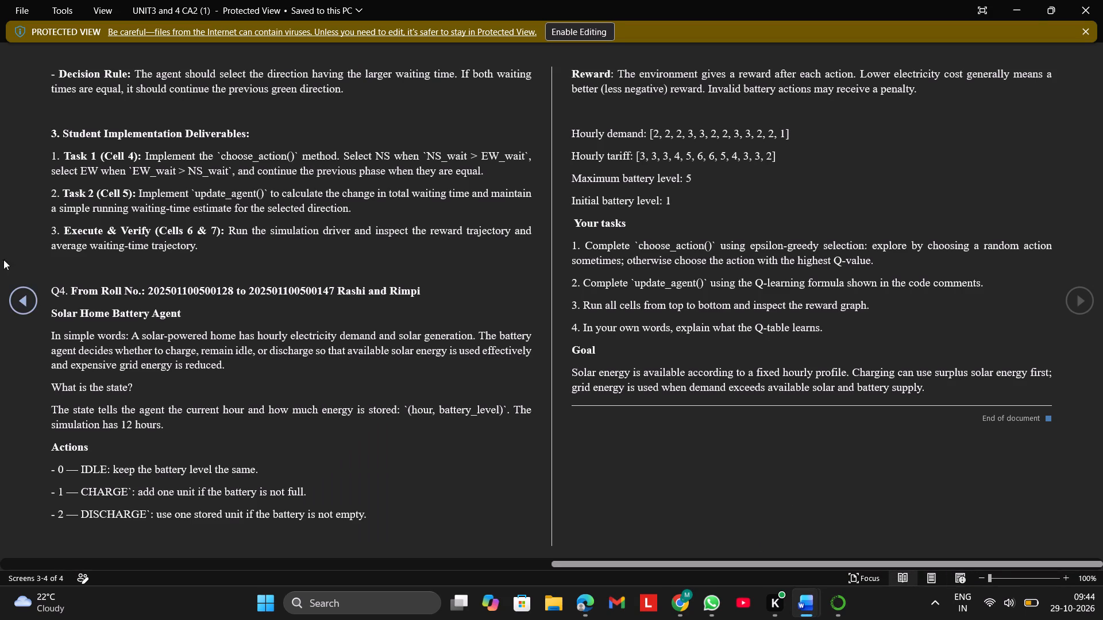
pyautogui.click(33, 290)
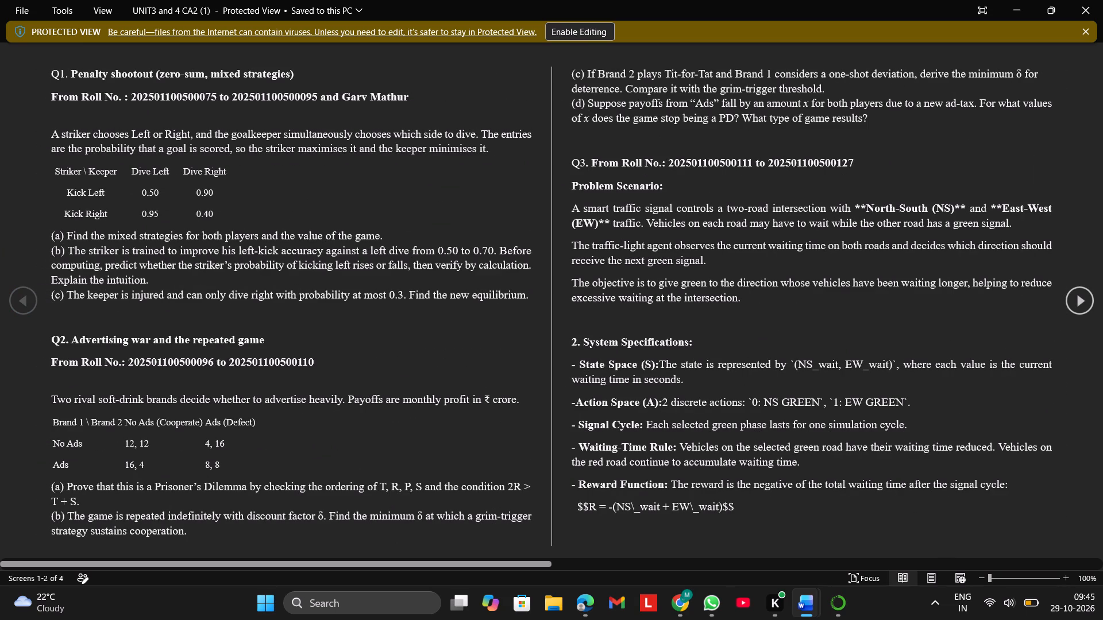
pyautogui.moveTo(569, 183); pyautogui.dragTo(735, 294)
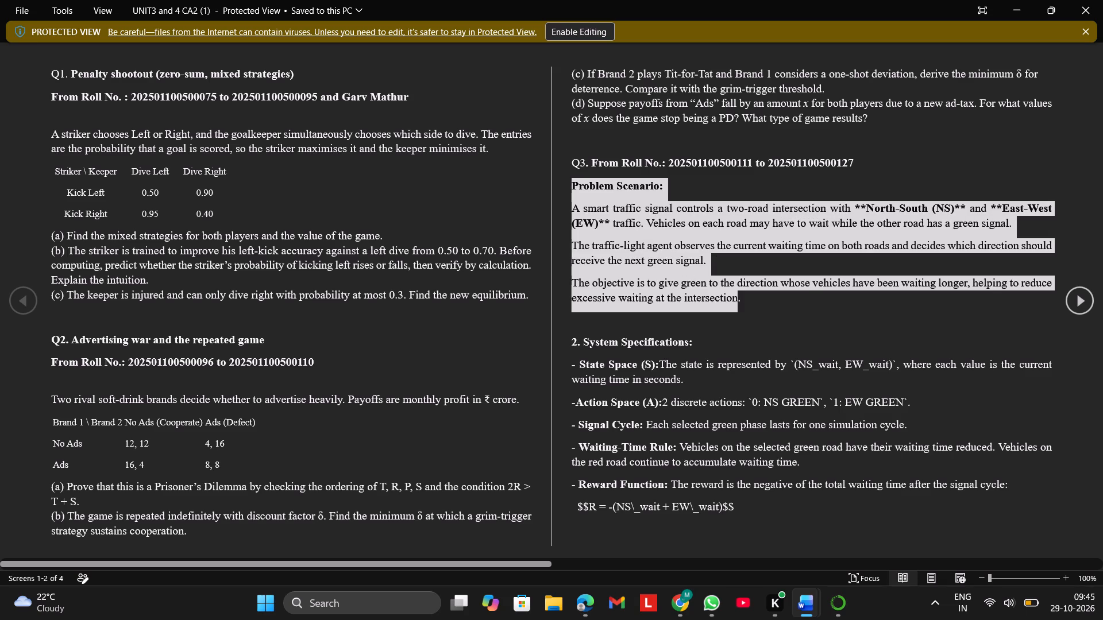
pyautogui.moveTo(735, 294); pyautogui.dragTo(757, 305)
pyautogui.hotkey('ctrl', 'c')
pyautogui.click(863, 547)
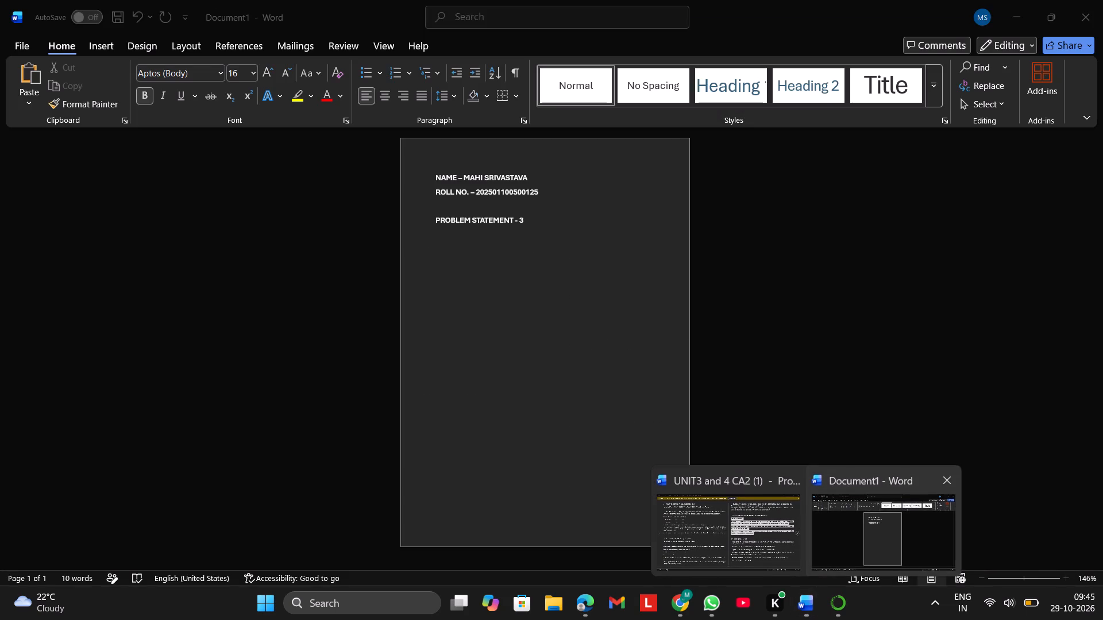
pyautogui.press('Return')
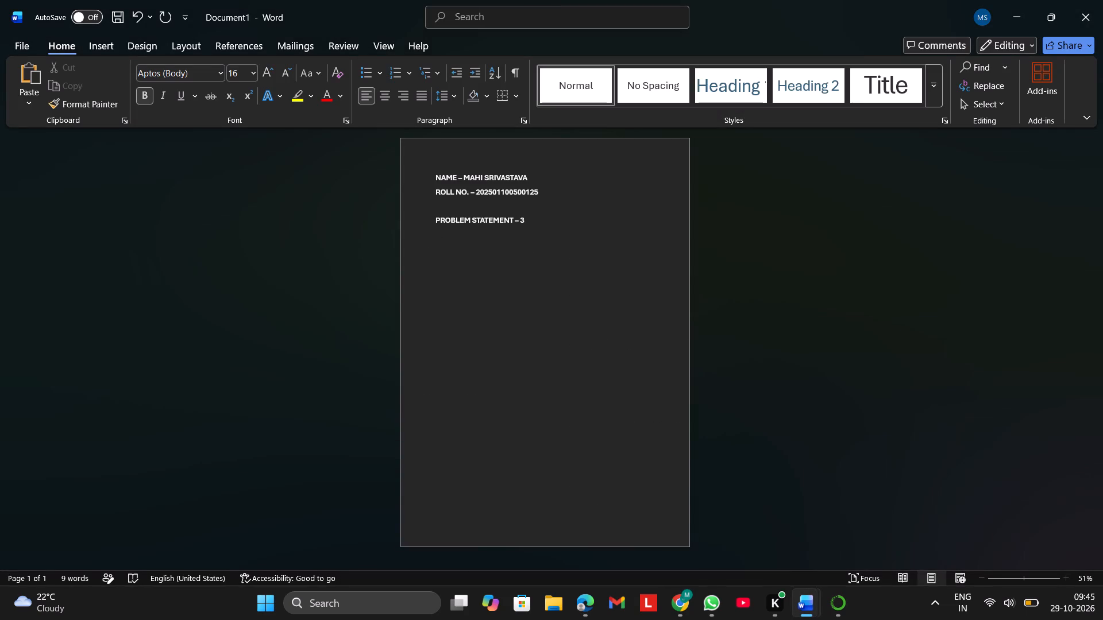
pyautogui.click(148, 100)
pyautogui.click(250, 73)
pyautogui.click(233, 142)
pyautogui.hotkey('ctrl', 'v')
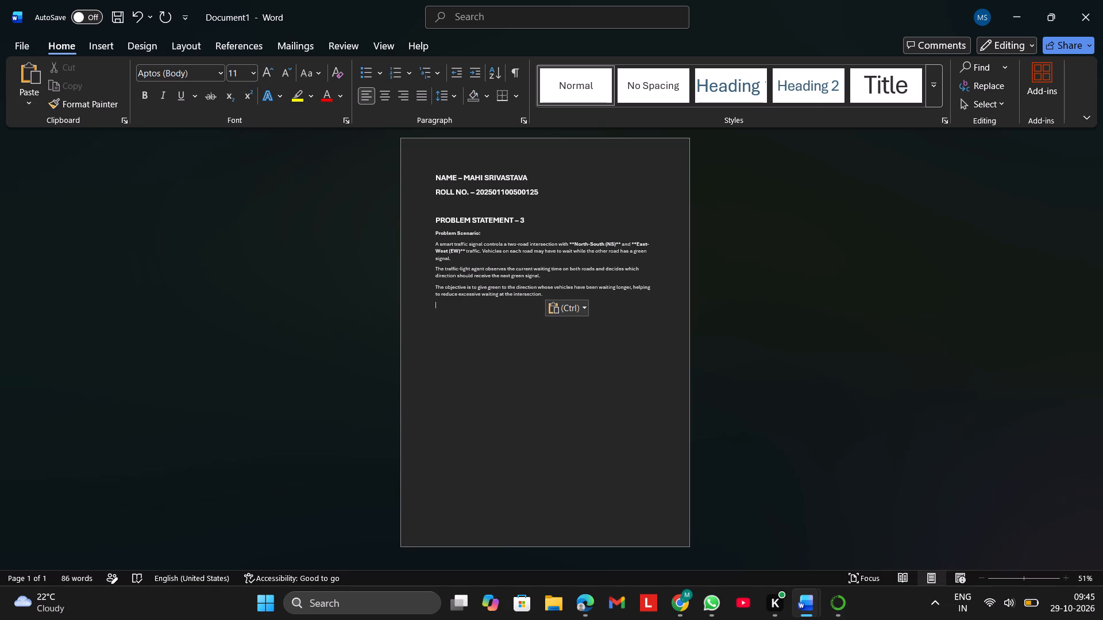
# Add the bold 16 pt heading "CODE AND CELL WISE OUTPUT" below the problem scenario, leaving blank space above it.
pyautogui.press('Return')
pyautogui.press('Return')
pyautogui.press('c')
pyautogui.press('BackSpace')
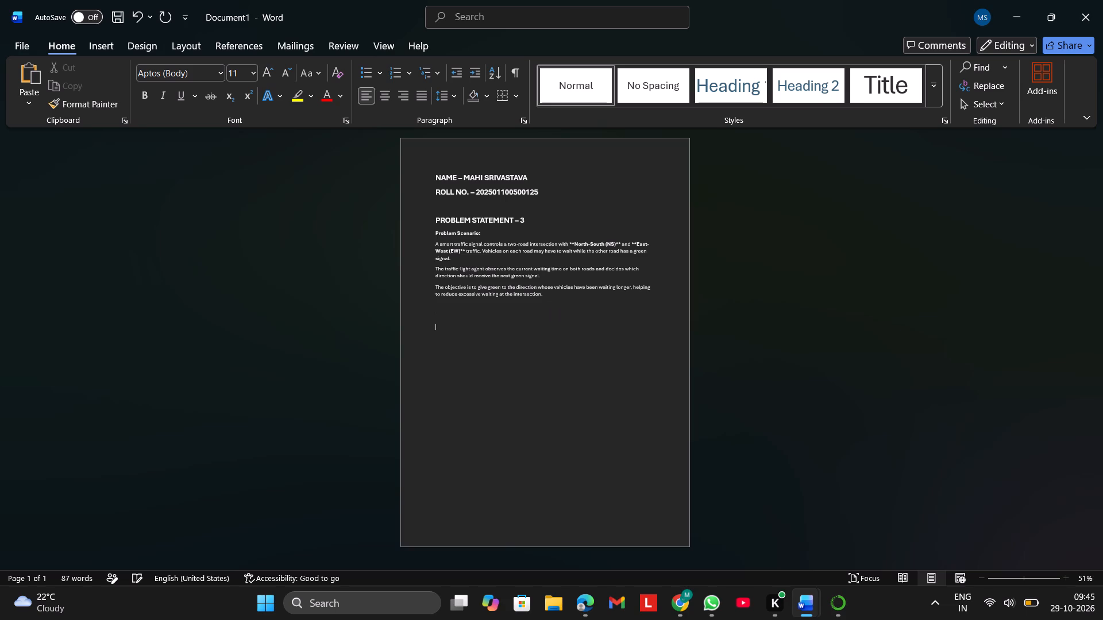
pyautogui.click(256, 77)
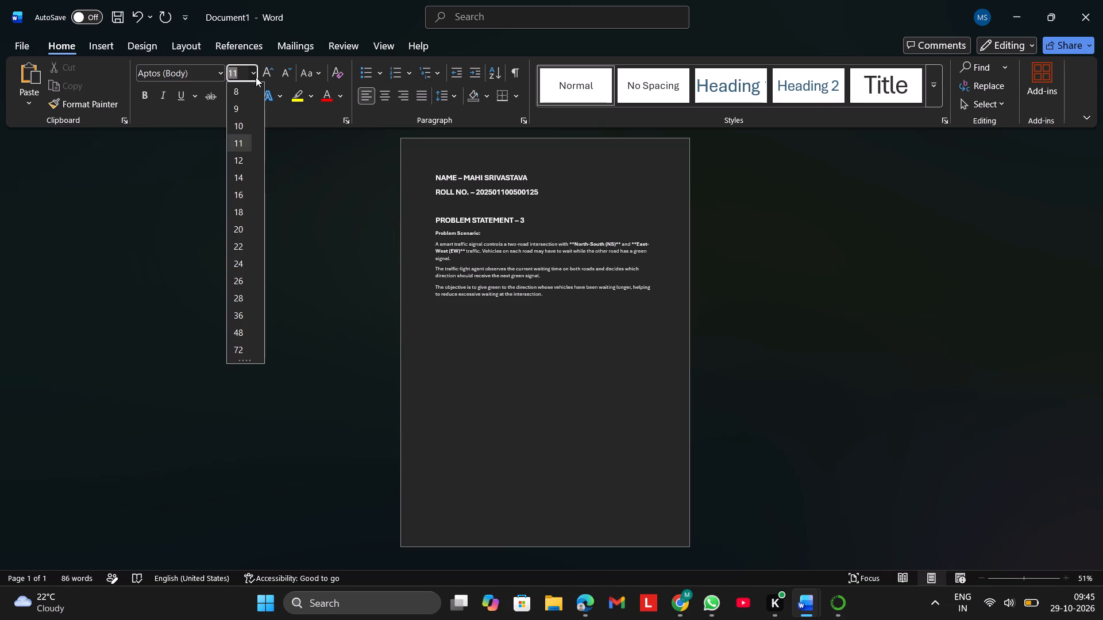
pyautogui.click(240, 192)
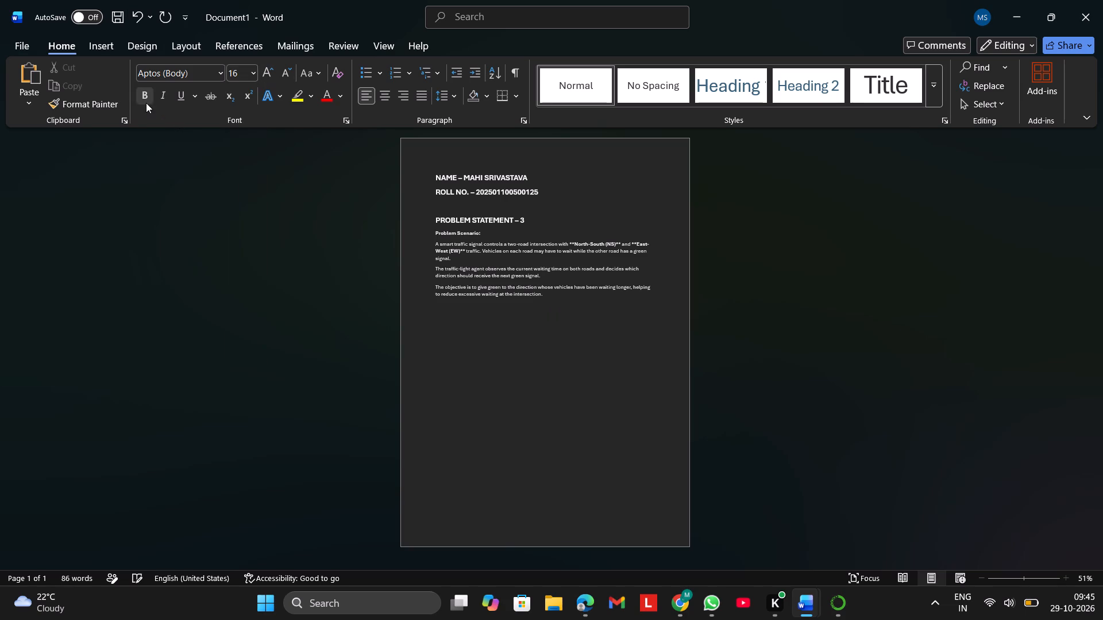
pyautogui.click(146, 103)
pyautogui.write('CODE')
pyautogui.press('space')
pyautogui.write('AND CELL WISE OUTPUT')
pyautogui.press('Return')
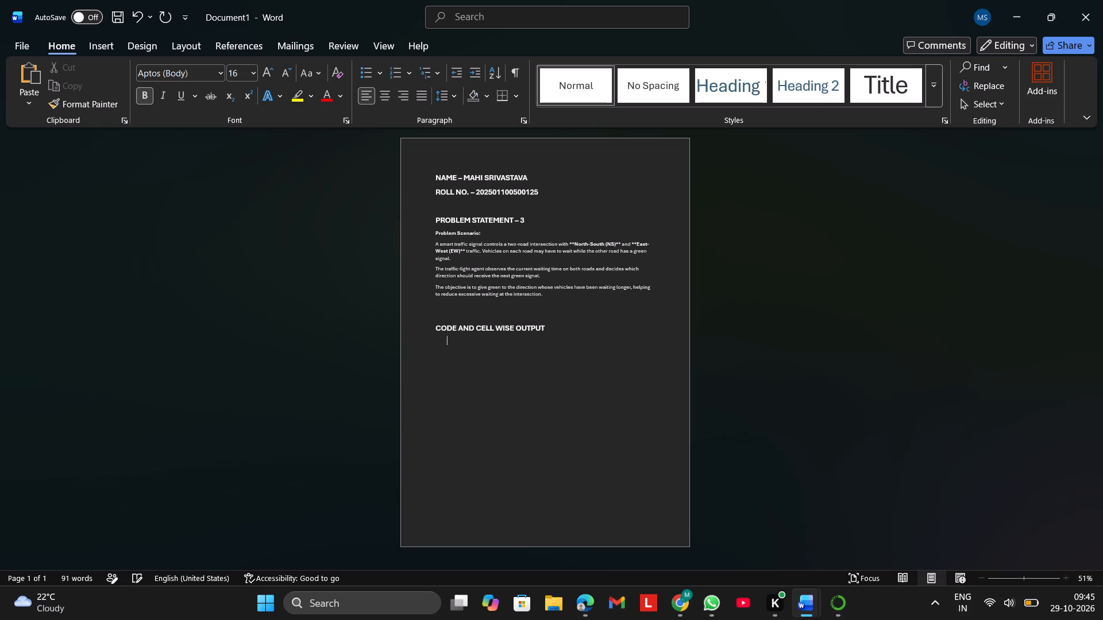
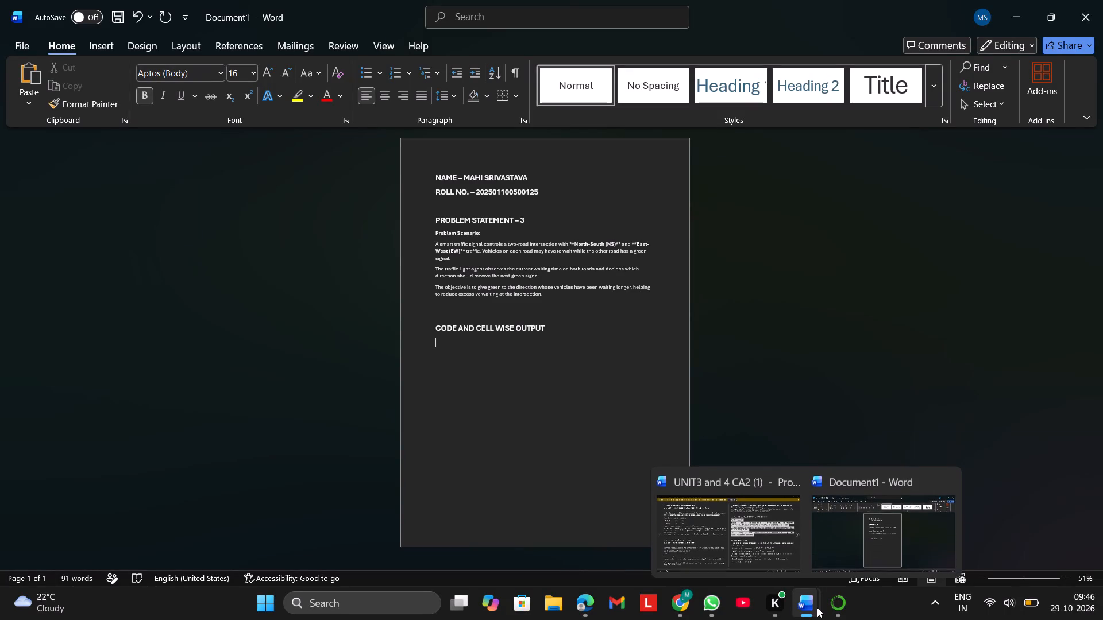
# Snip cell [1] with the import lines from the Untitled10 Jupyter notebook in Chrome and paste it below the Word document's code heading.
pyautogui.click(688, 601)
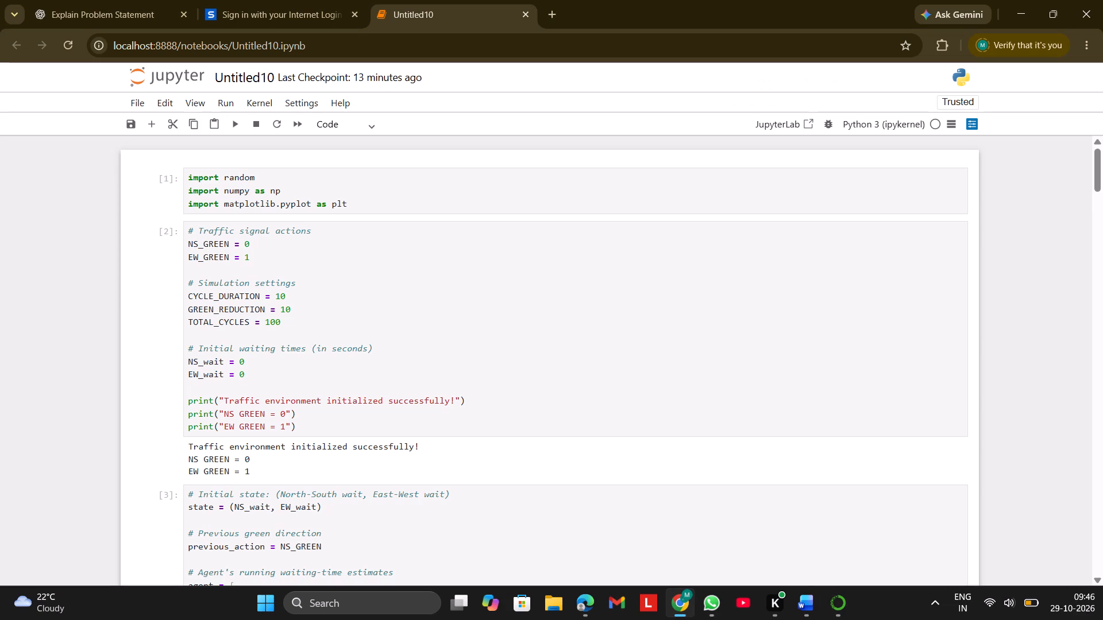
pyautogui.press('shift+super+s')
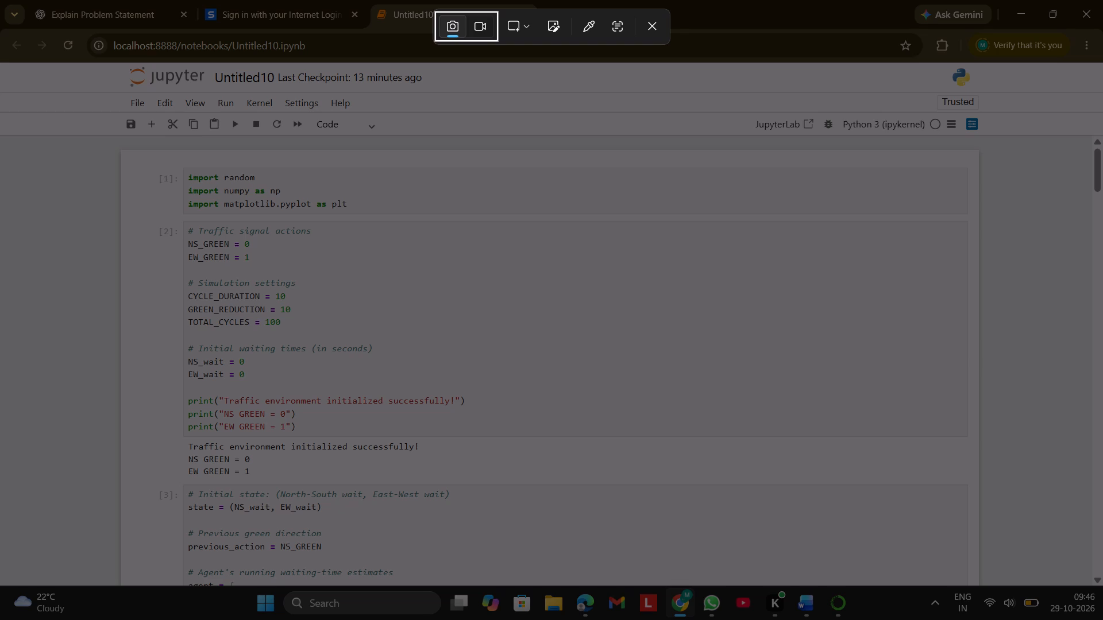
pyautogui.moveTo(131, 166); pyautogui.dragTo(542, 222)
pyautogui.hscroll(1, 522, 230)
pyautogui.moveTo(542, 222); pyautogui.dragTo(955, 217)
pyautogui.hscroll(1, 855, 230)
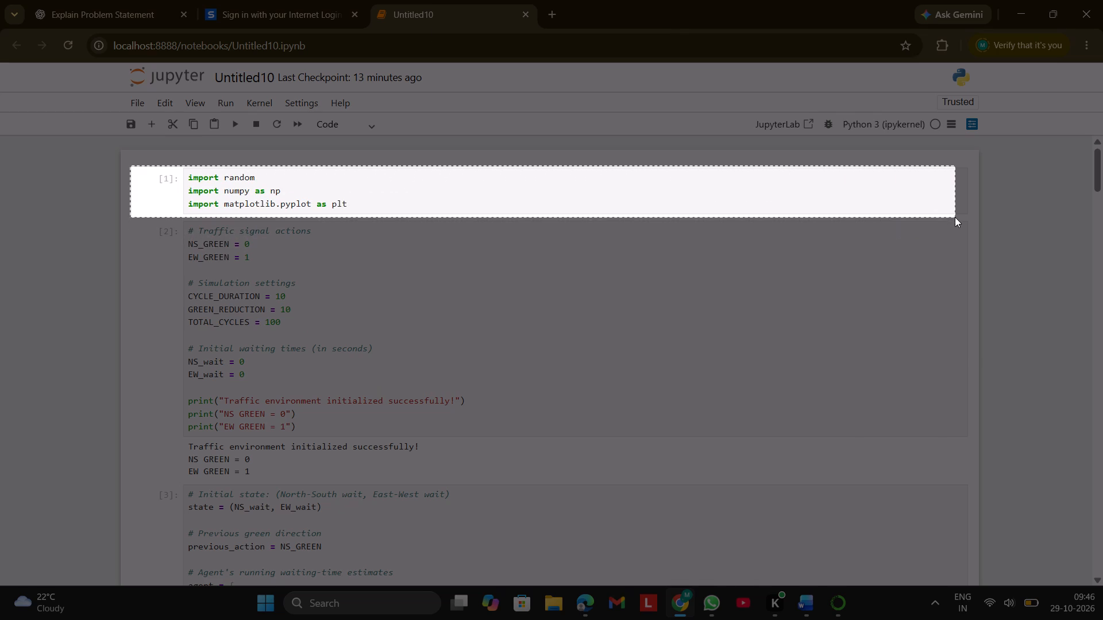
pyautogui.moveTo(955, 217); pyautogui.dragTo(876, 216)
pyautogui.click(803, 607)
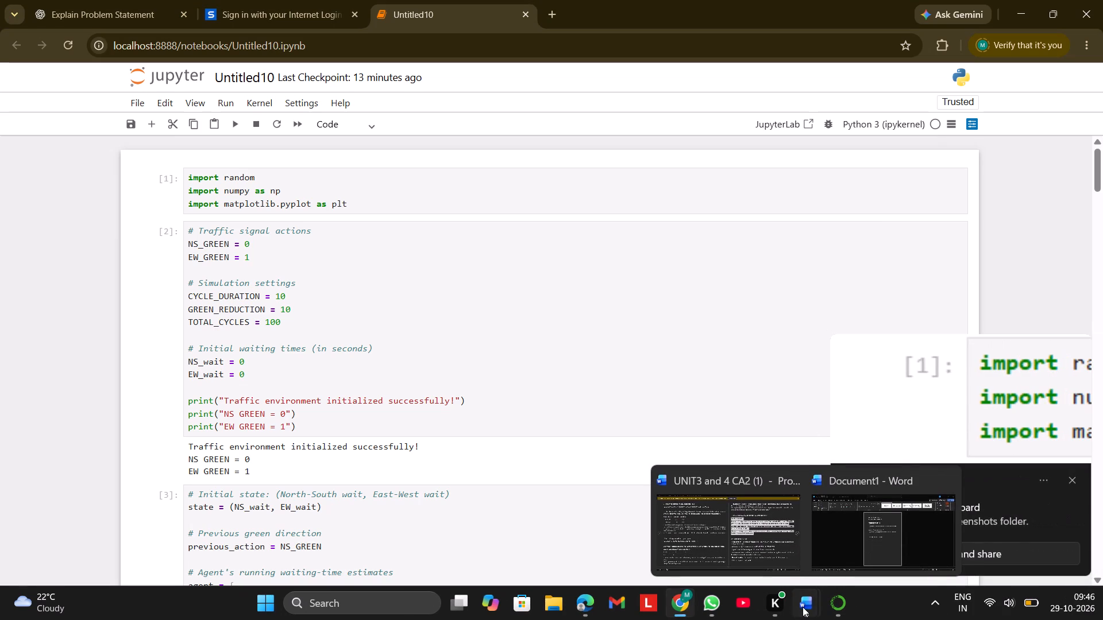
pyautogui.click(873, 533)
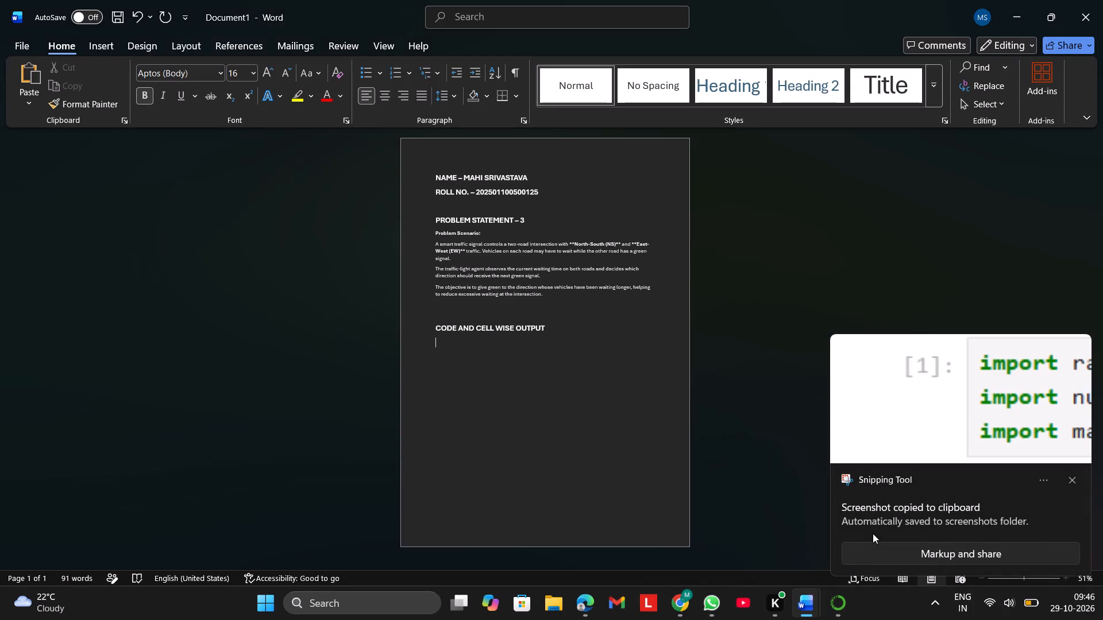
pyautogui.hotkey('ctrl', 'v')
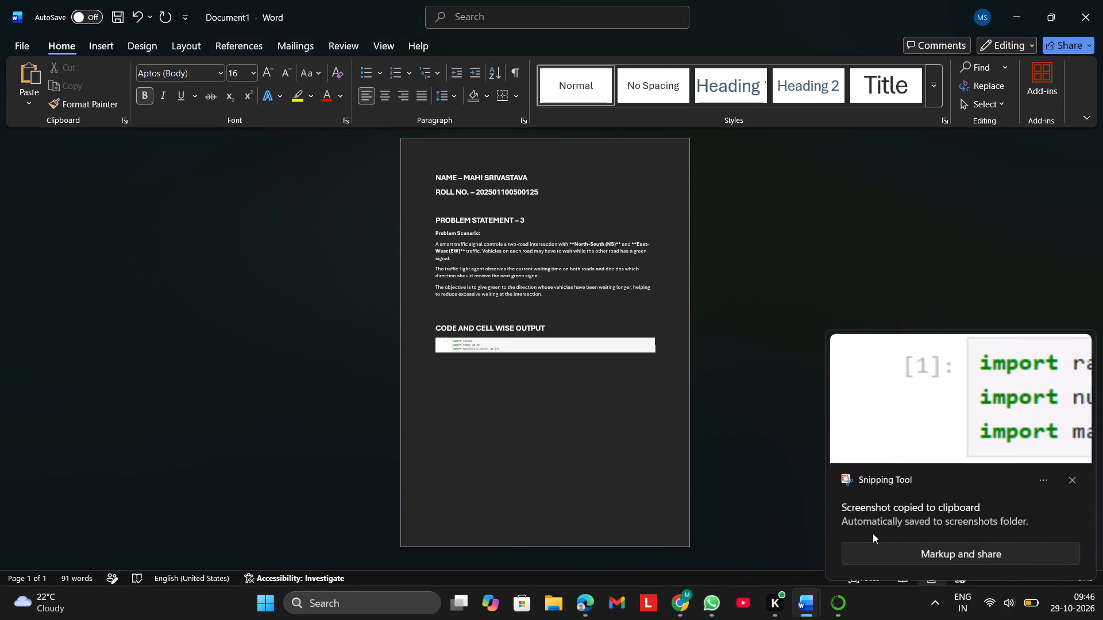
pyautogui.press('Return')
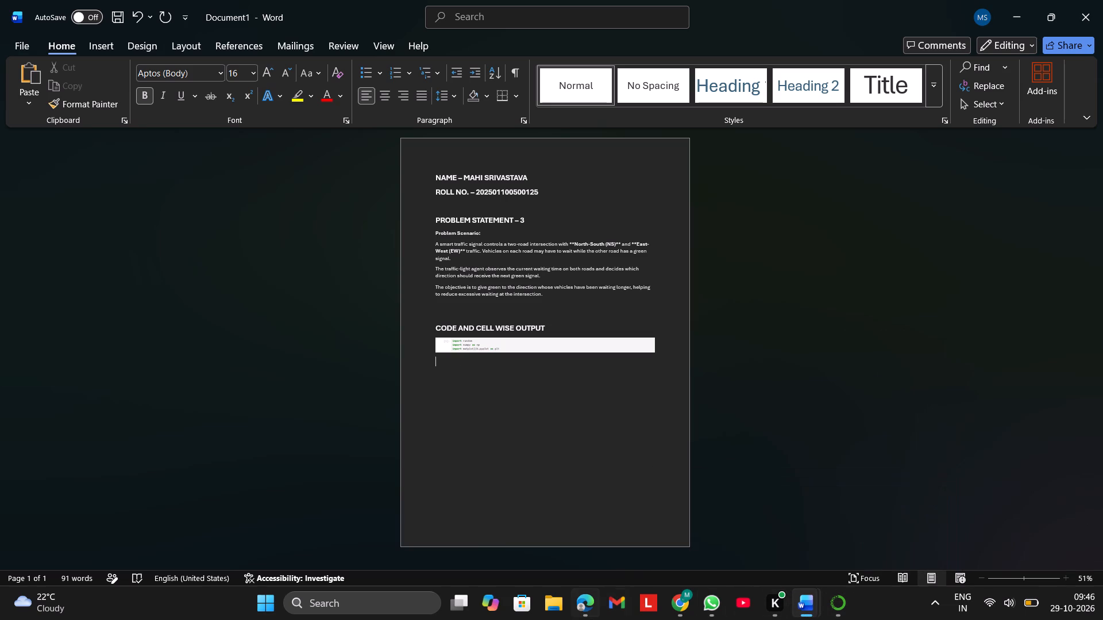
# Snip notebook cell [2], the traffic signal actions and settings, together with its output and paste it below the first image in Word.
pyautogui.click(674, 602)
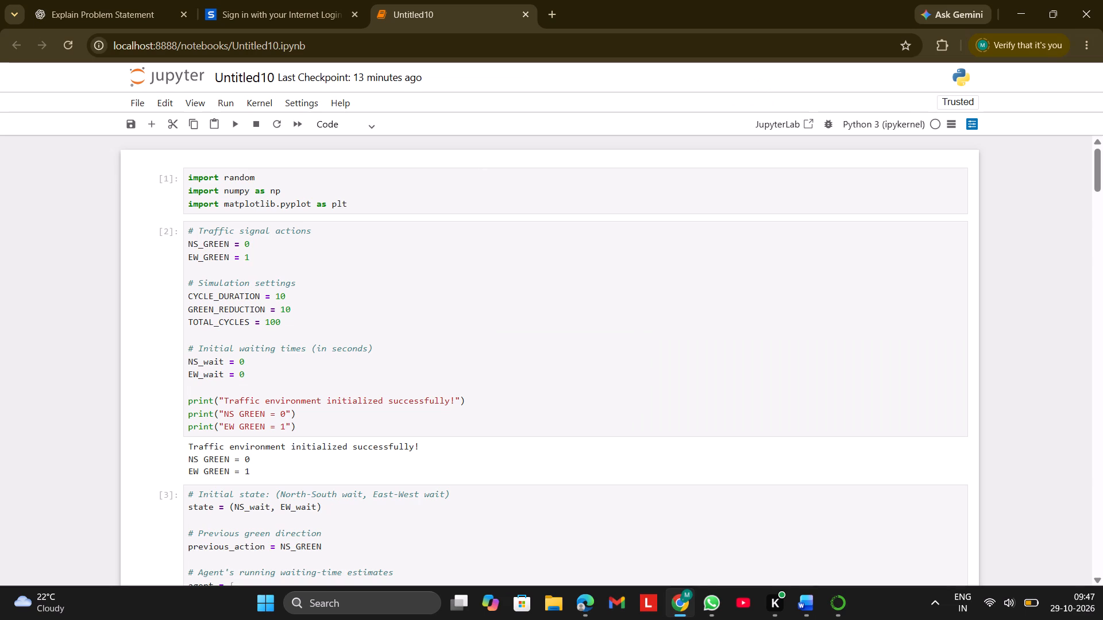
pyautogui.press('shift+super+s')
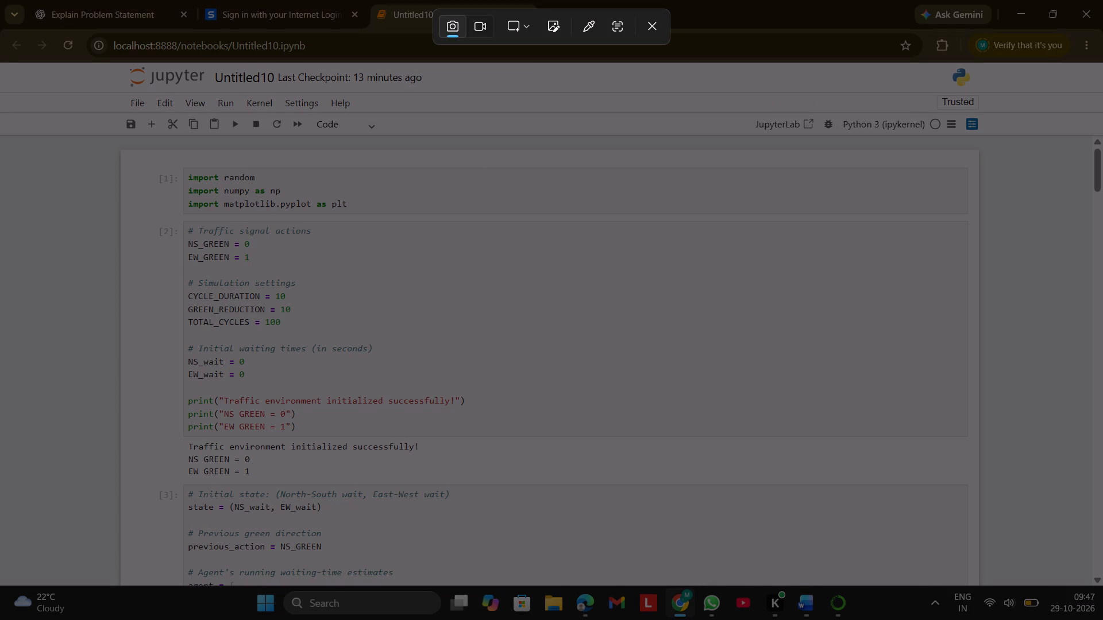
pyautogui.moveTo(141, 219); pyautogui.dragTo(615, 445)
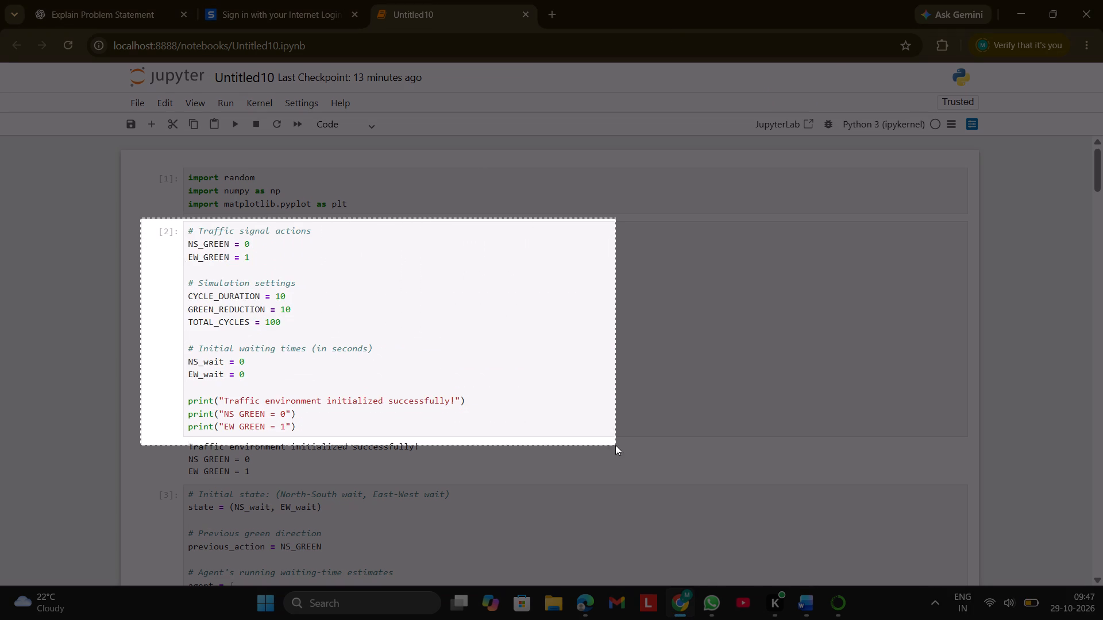
pyautogui.moveTo(615, 445); pyautogui.dragTo(984, 481)
pyautogui.hscroll(1, 631, 451)
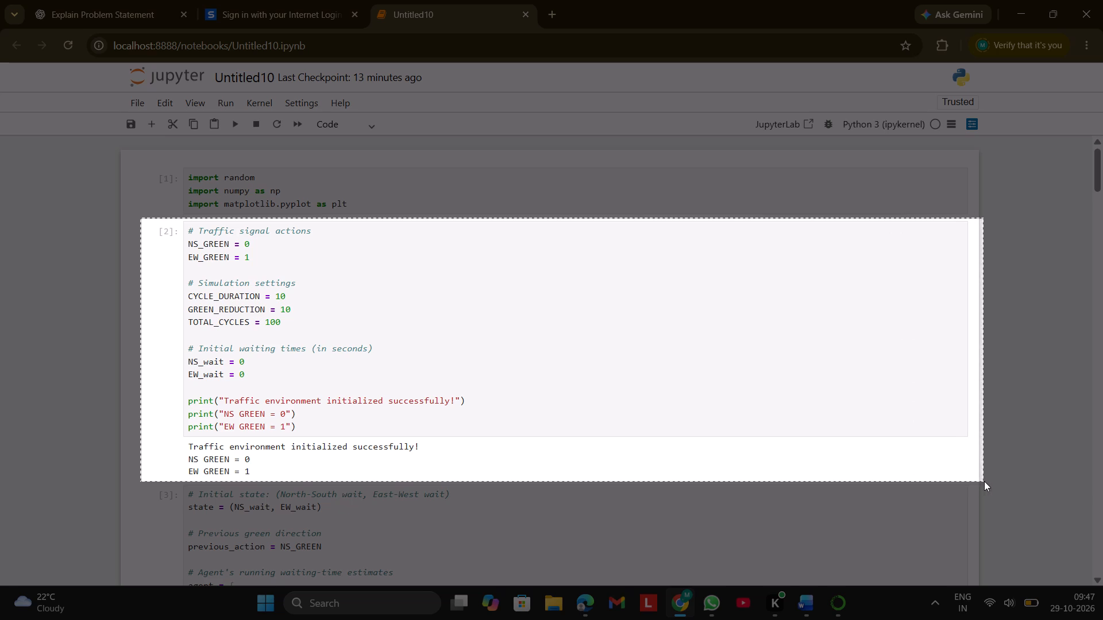
pyautogui.moveTo(984, 481); pyautogui.dragTo(980, 483)
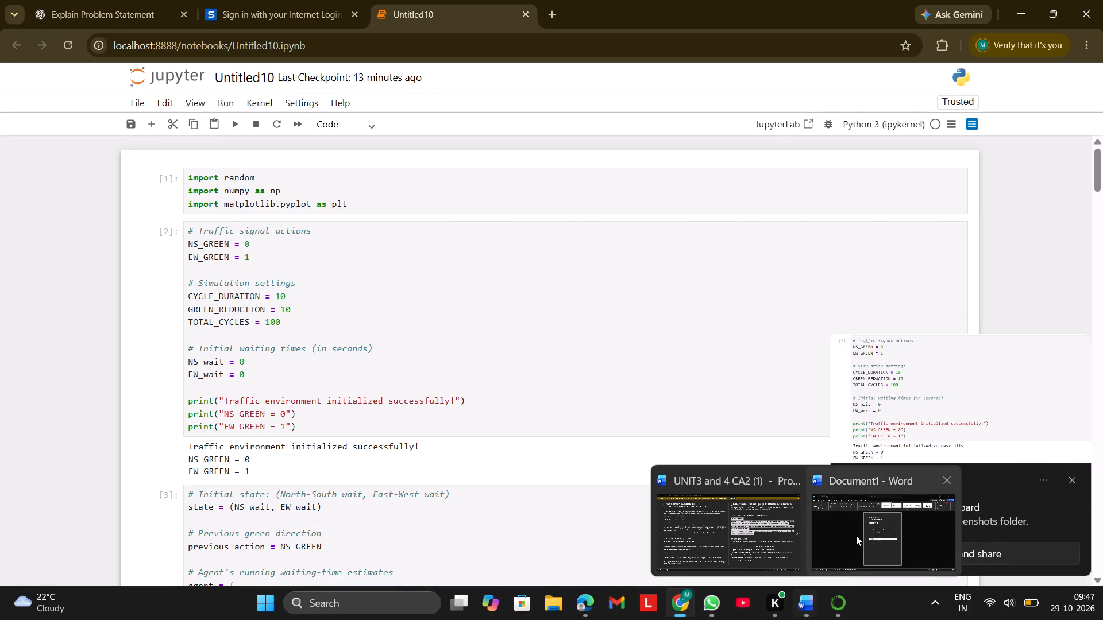
pyautogui.click(858, 536)
pyautogui.hotkey('ctrl', 'v')
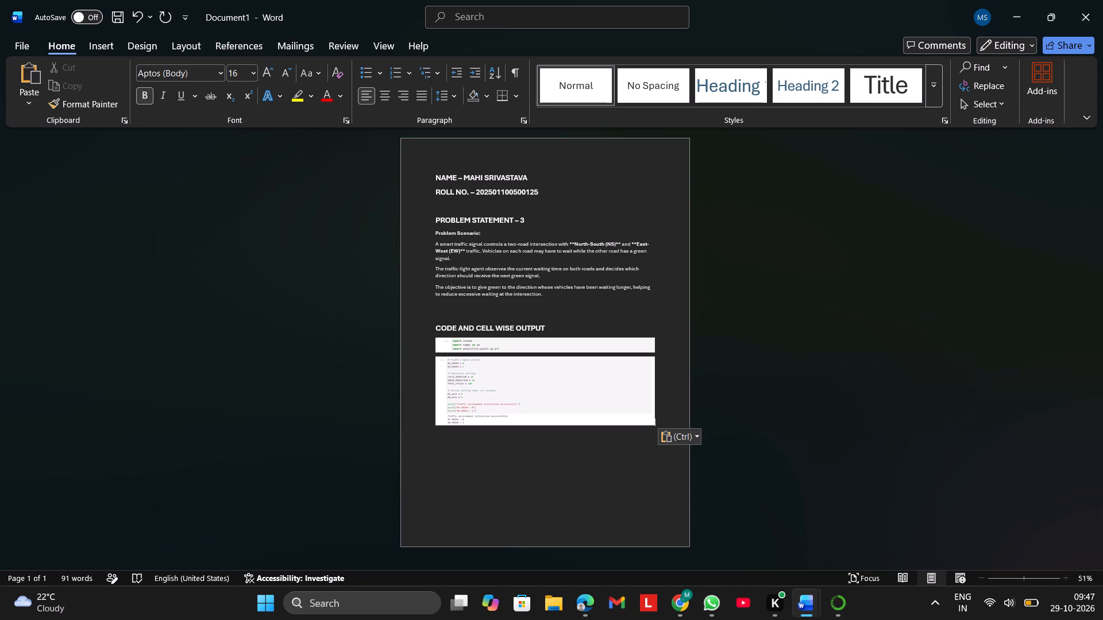
pyautogui.press('Return')
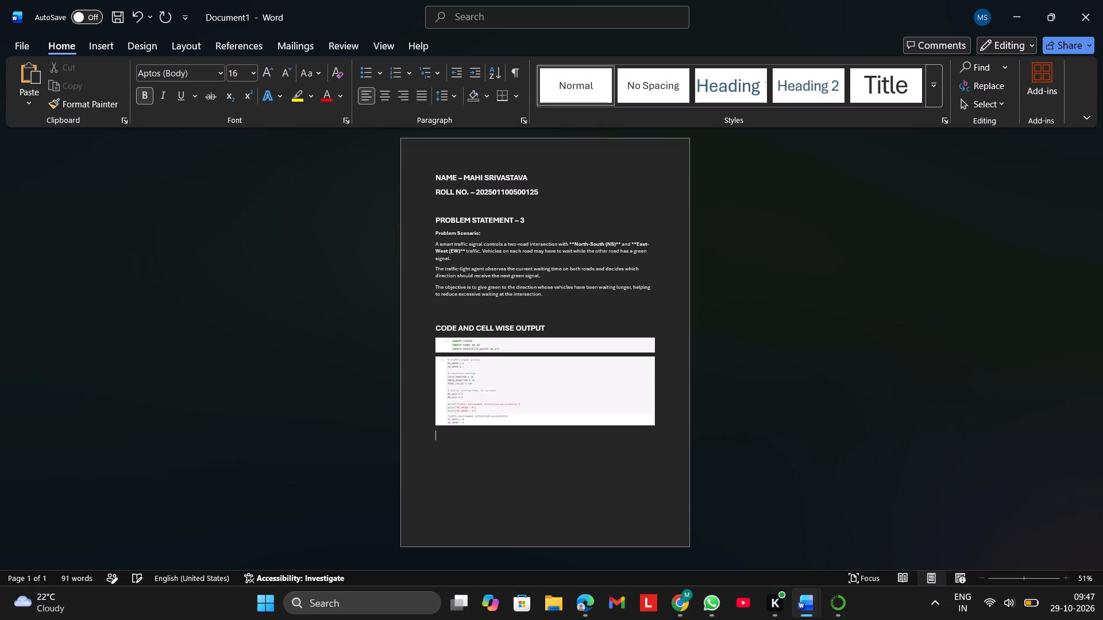
# Snip notebook cell [3], the initial state and agent setup, together with its output and paste it after the cell [2] image in Word.
pyautogui.click(684, 600)
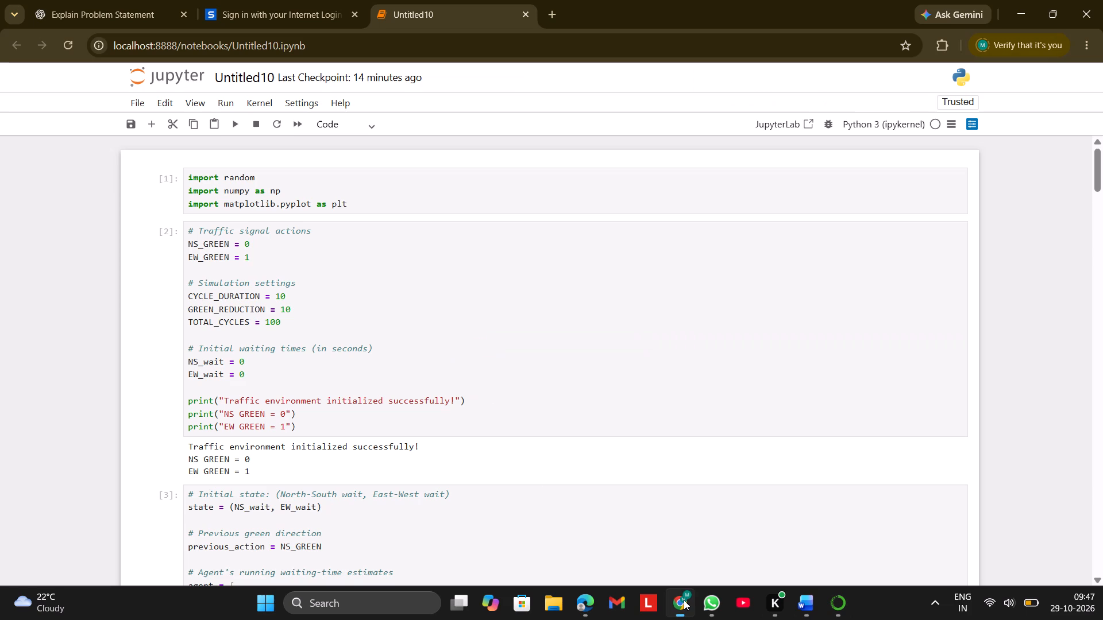
pyautogui.scroll(-5, 551, 474)
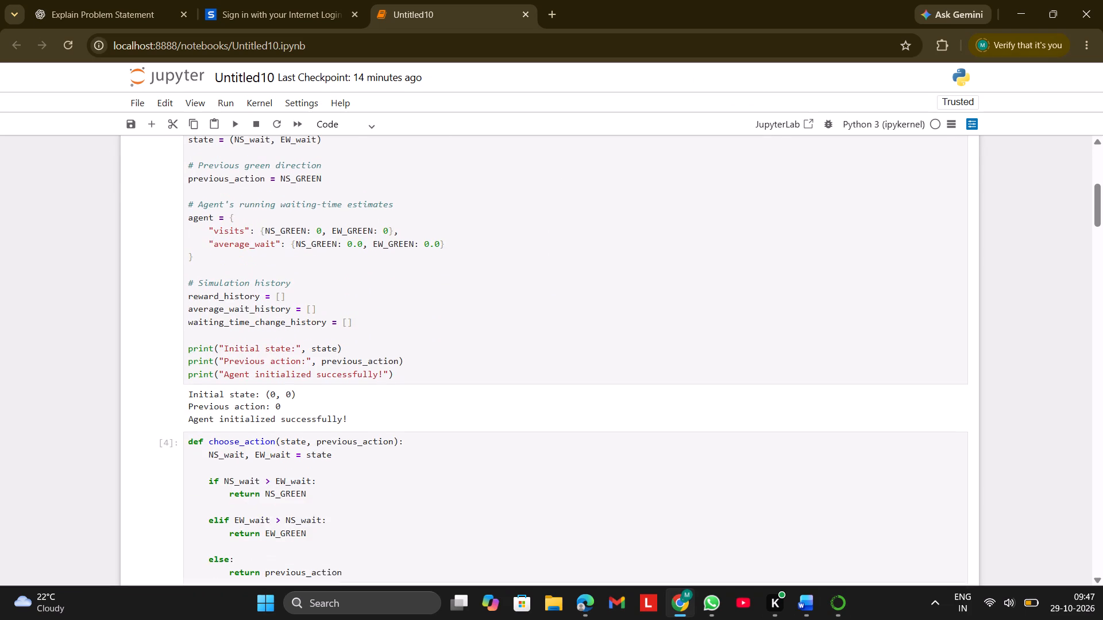
pyautogui.scroll(1, 551, 474)
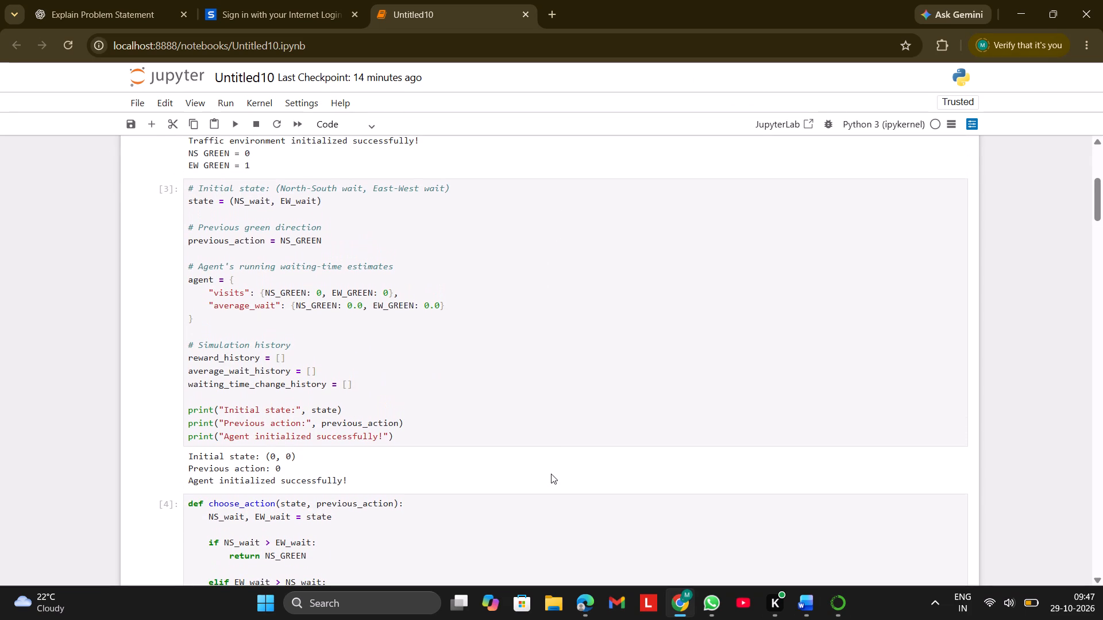
pyautogui.press('shift+super+s')
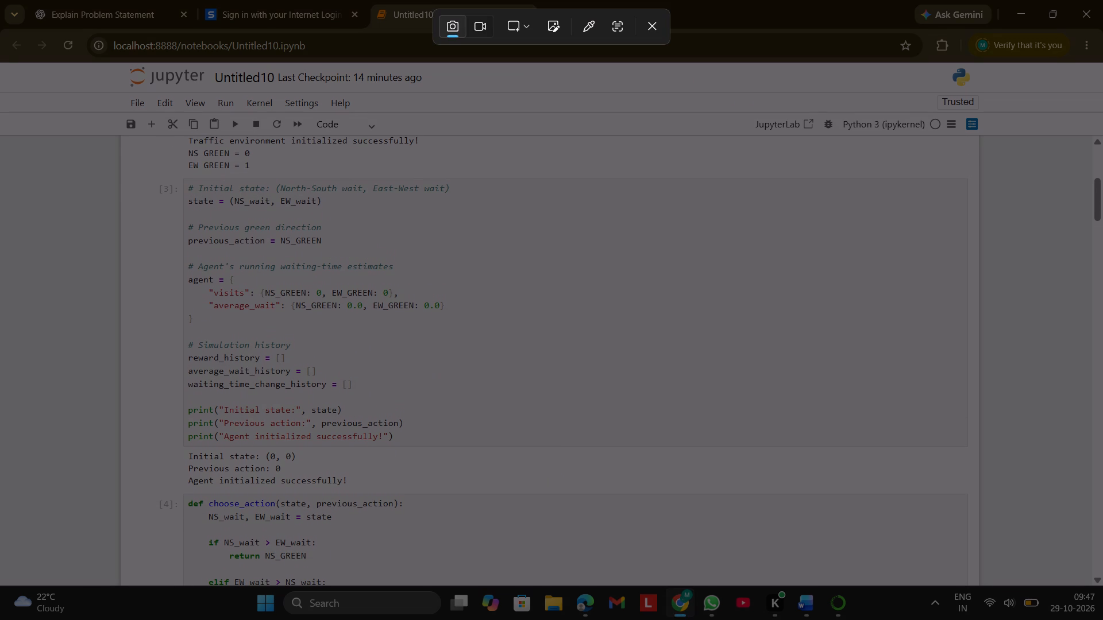
pyautogui.moveTo(149, 172); pyautogui.dragTo(894, 503)
pyautogui.hscroll(4, 315, 400)
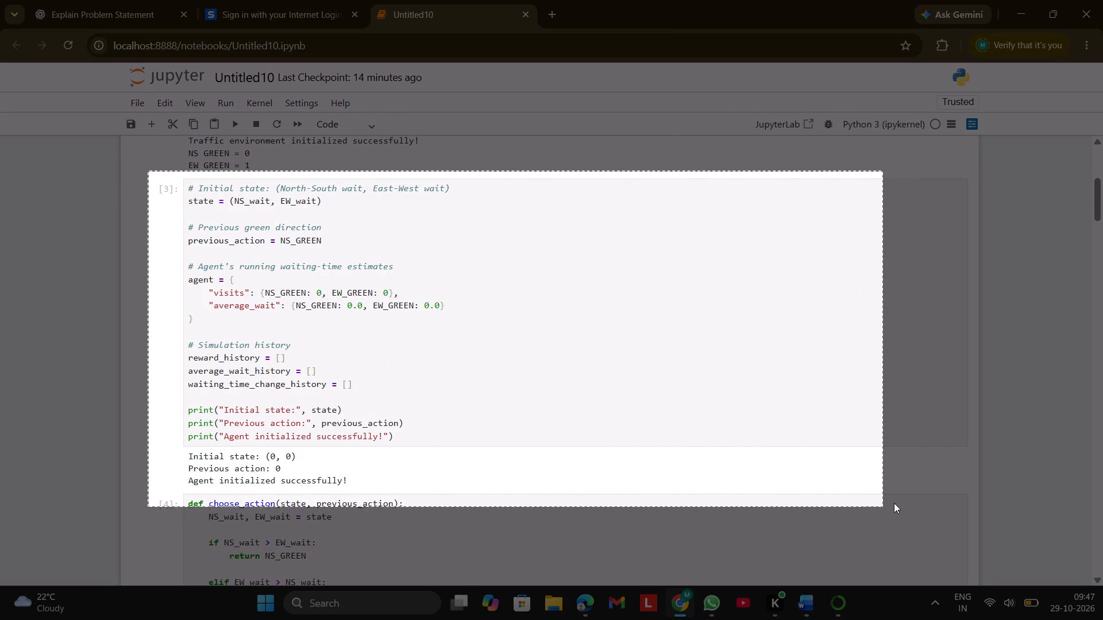
pyautogui.moveTo(894, 503); pyautogui.dragTo(925, 495)
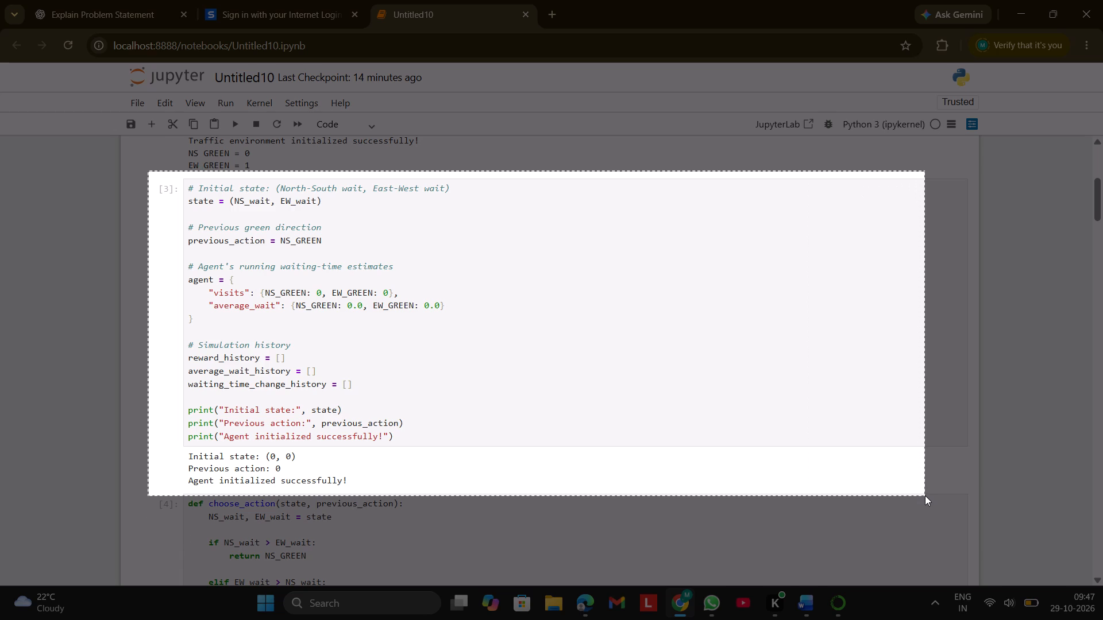
pyautogui.moveTo(925, 495); pyautogui.dragTo(925, 494)
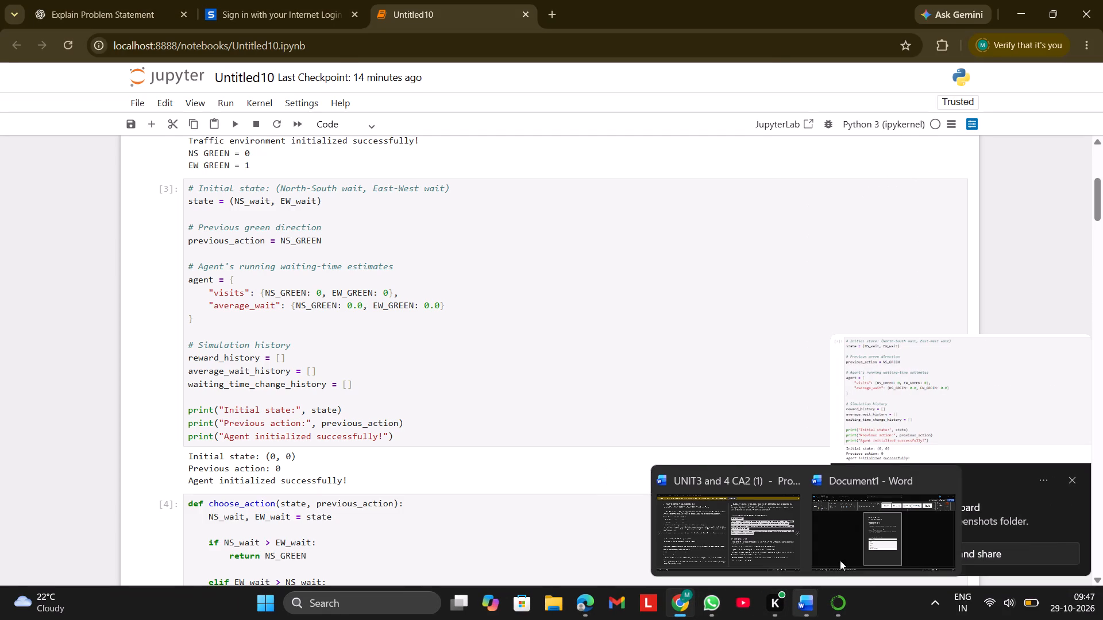
pyautogui.click(853, 549)
pyautogui.hotkey('ctrl', 'v')
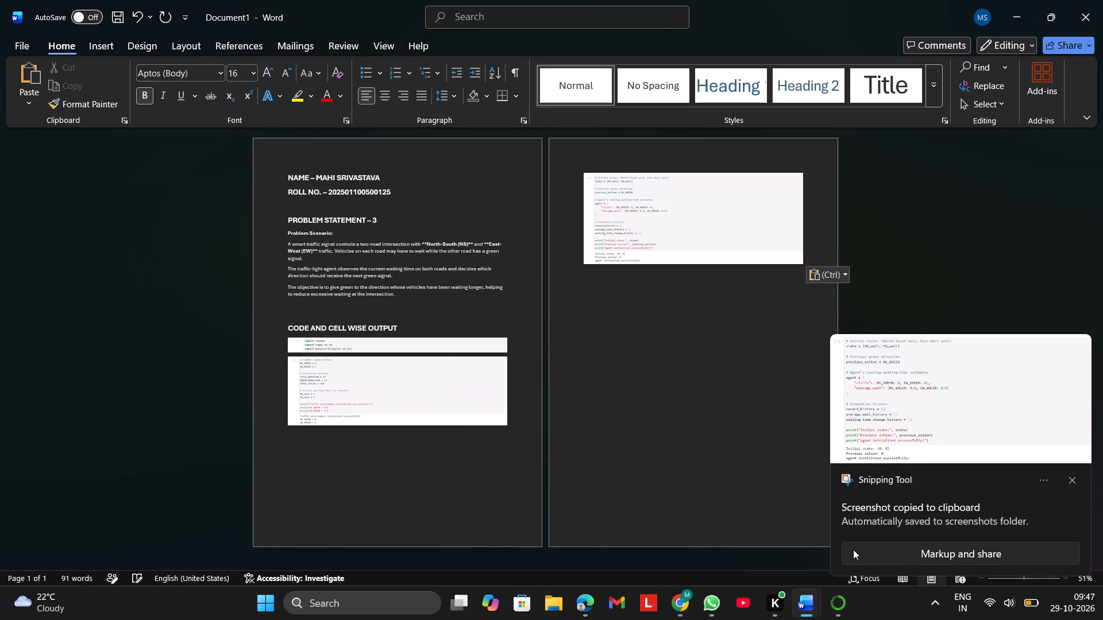
pyautogui.press('Return')
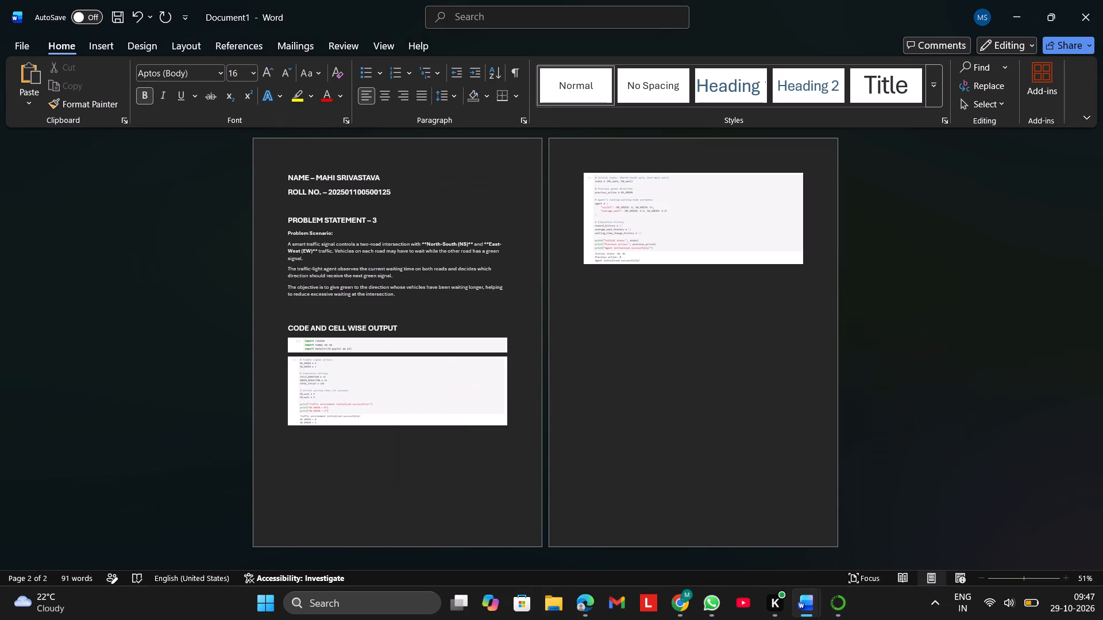
# Snip notebook cell [4], the choose_action function, and paste it below the cell [3] image in the Word document.
pyautogui.click(677, 602)
pyautogui.scroll(-2, 482, 501)
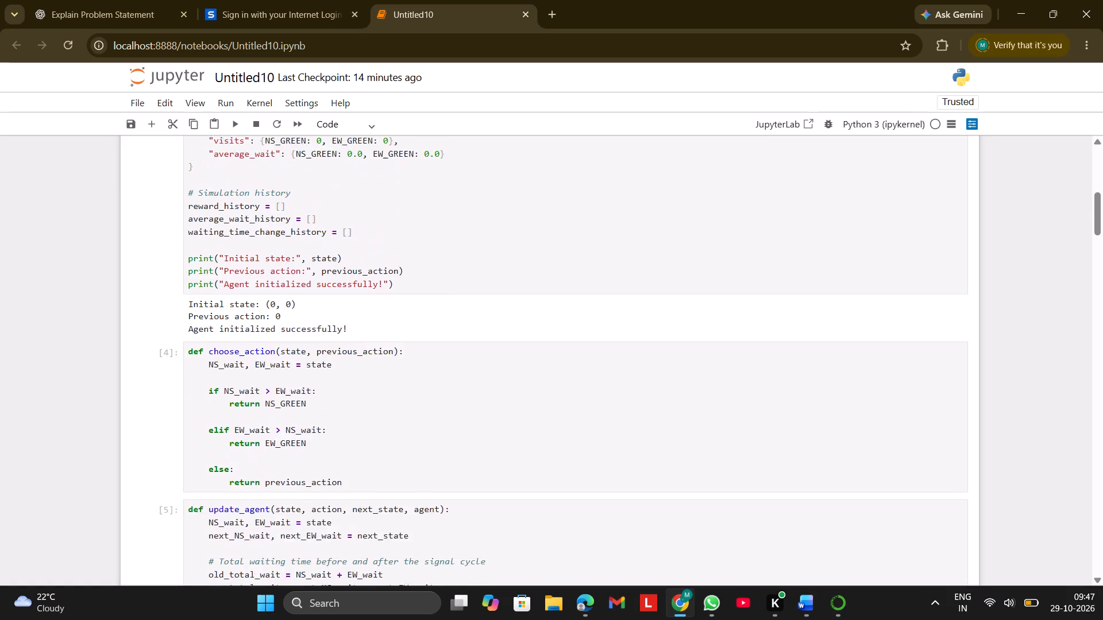
pyautogui.scroll(-2, 482, 501)
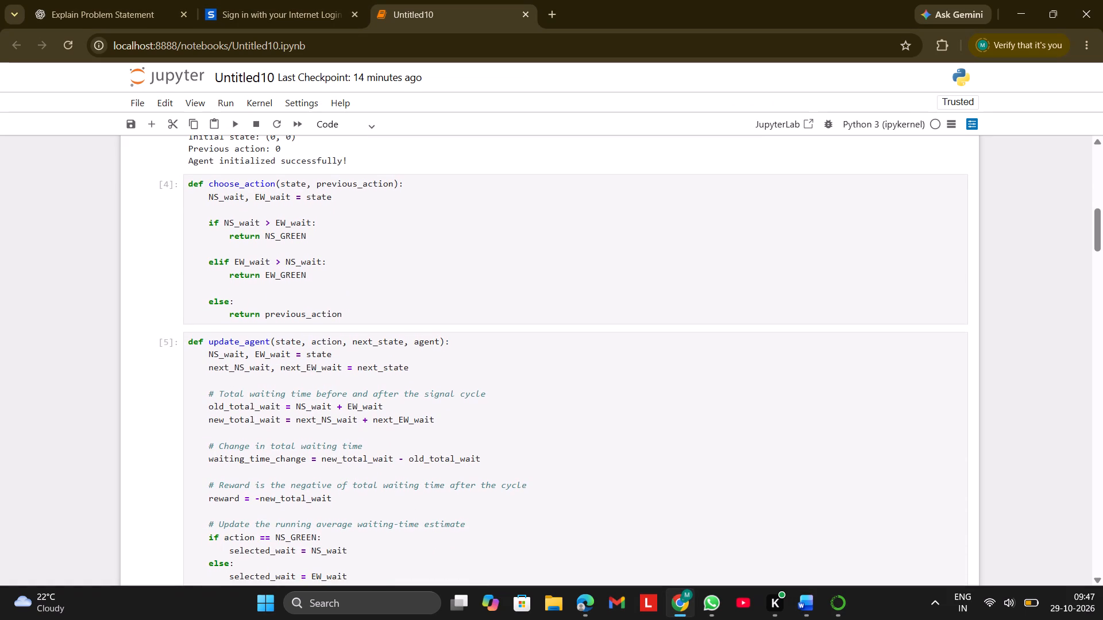
pyautogui.press('shift+super+s')
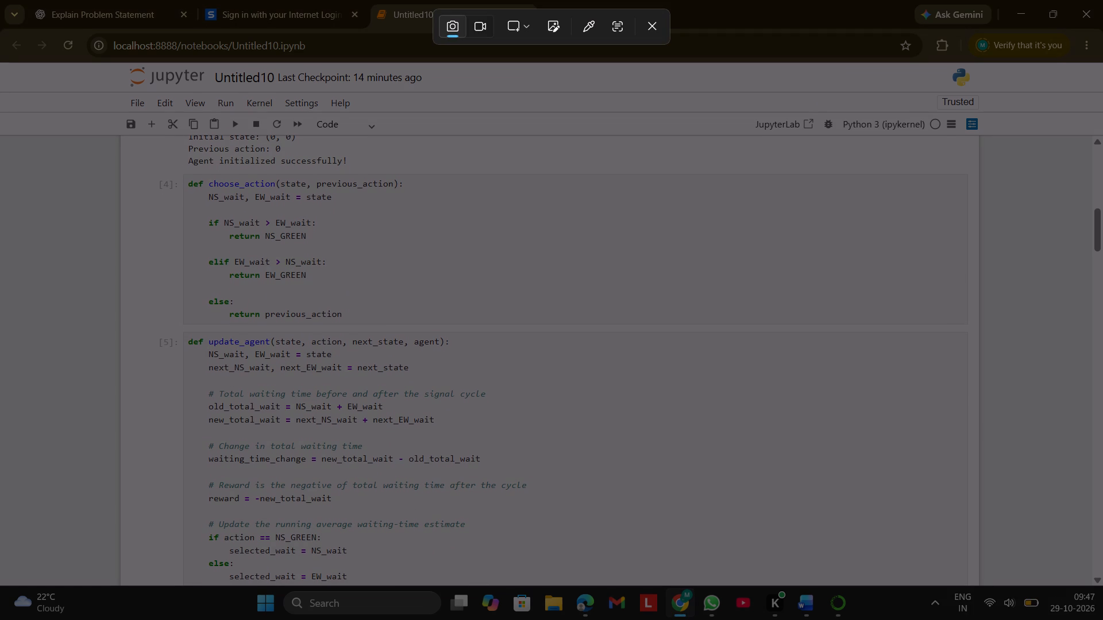
pyautogui.moveTo(145, 166); pyautogui.dragTo(755, 339)
pyautogui.hscroll(2, 433, 343)
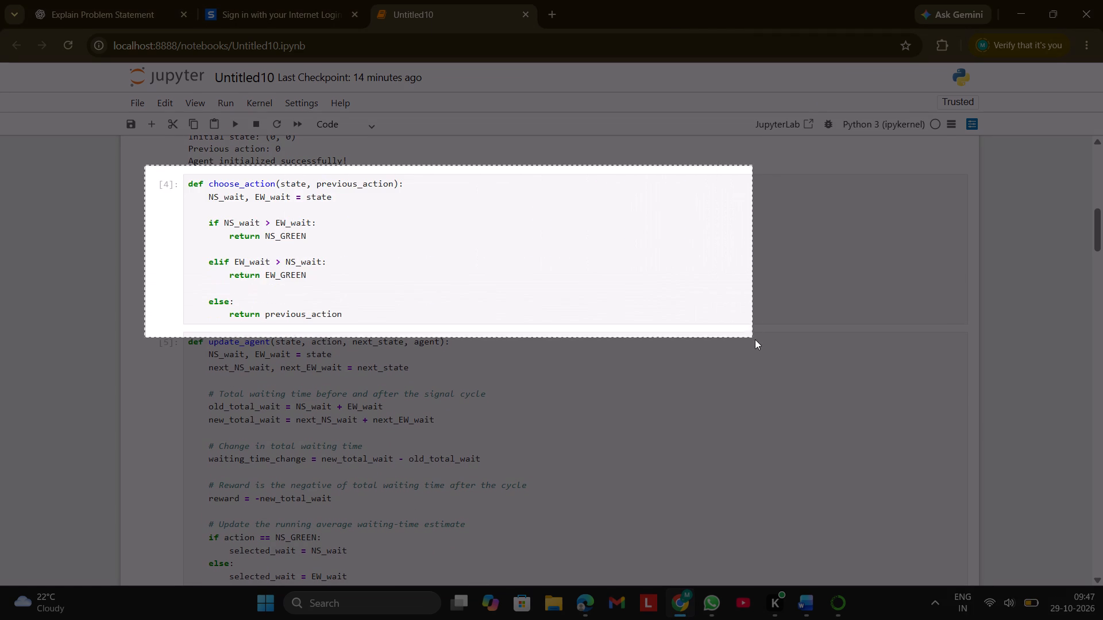
pyautogui.moveTo(755, 339); pyautogui.dragTo(807, 330)
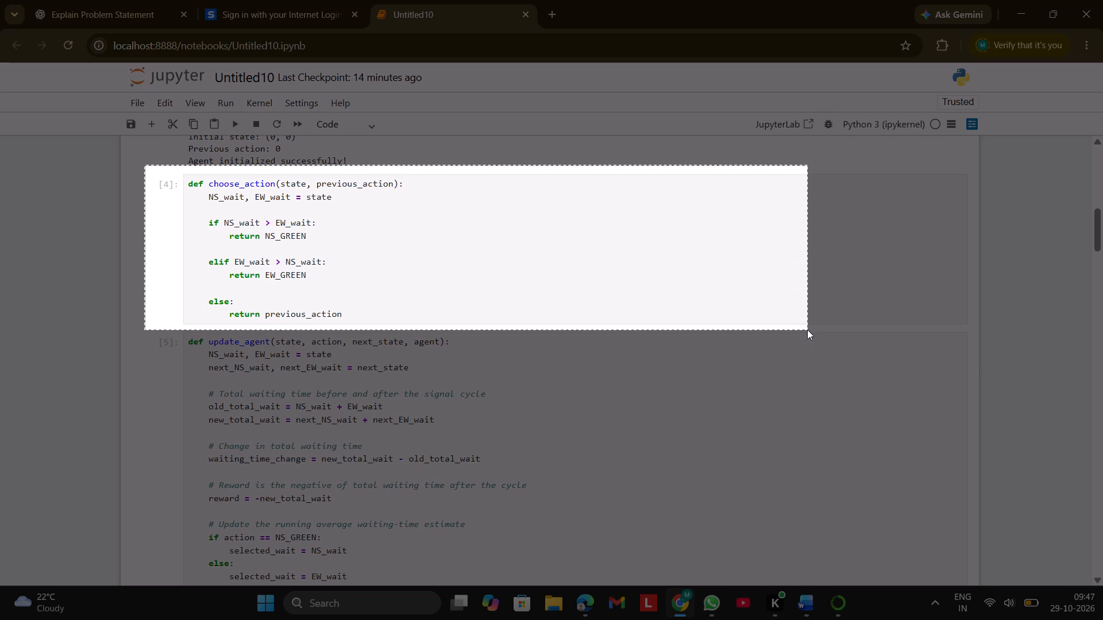
pyautogui.moveTo(807, 330); pyautogui.dragTo(821, 328)
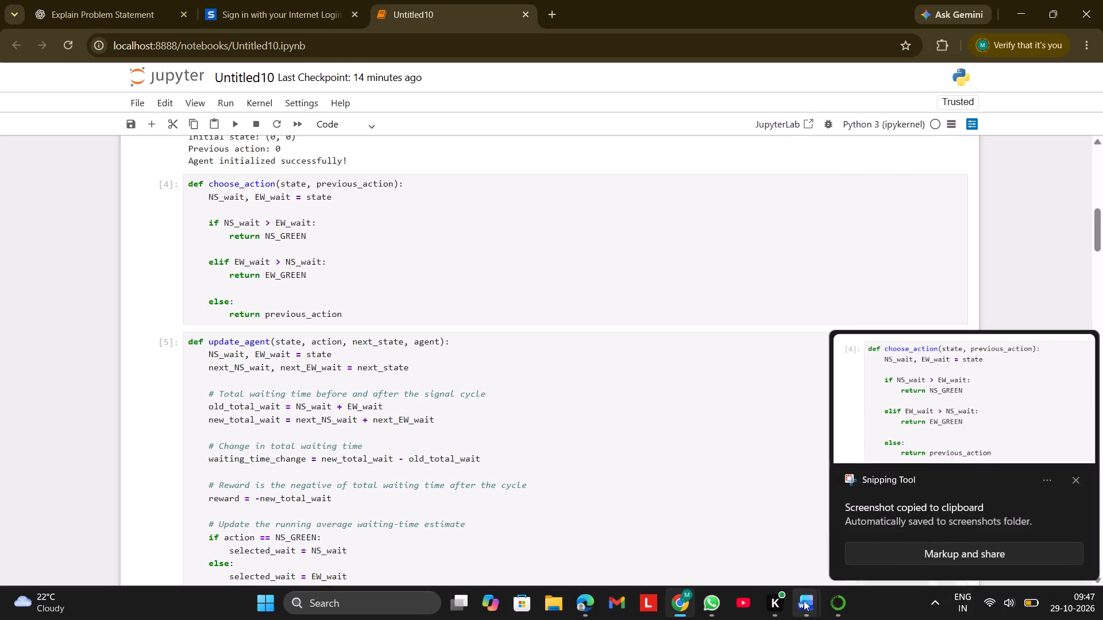
pyautogui.click(876, 545)
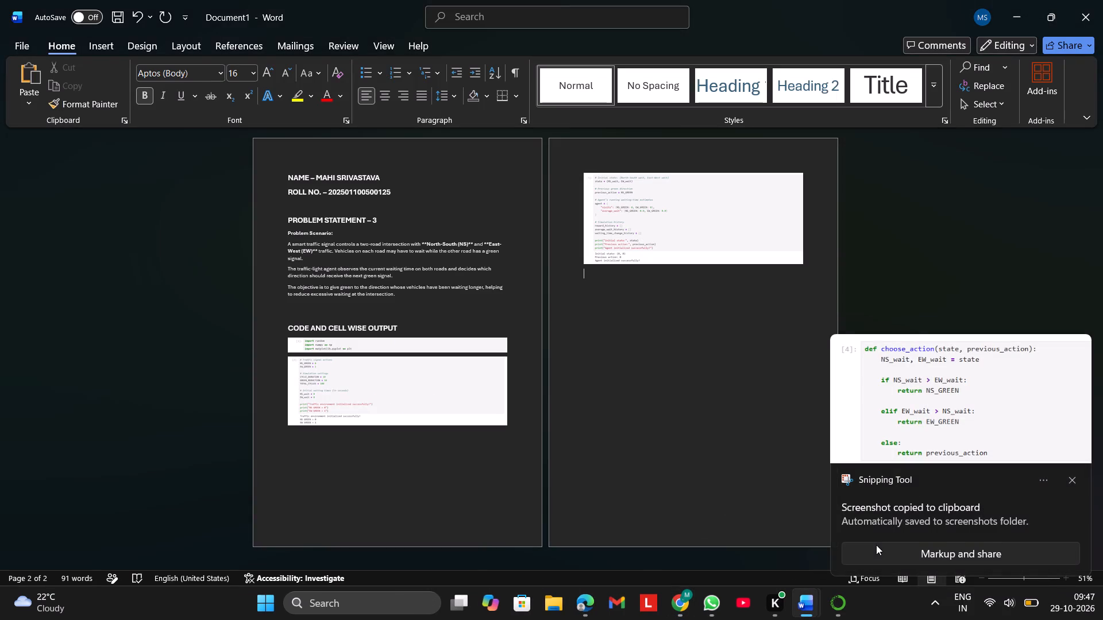
pyautogui.hotkey('ctrl', 'v')
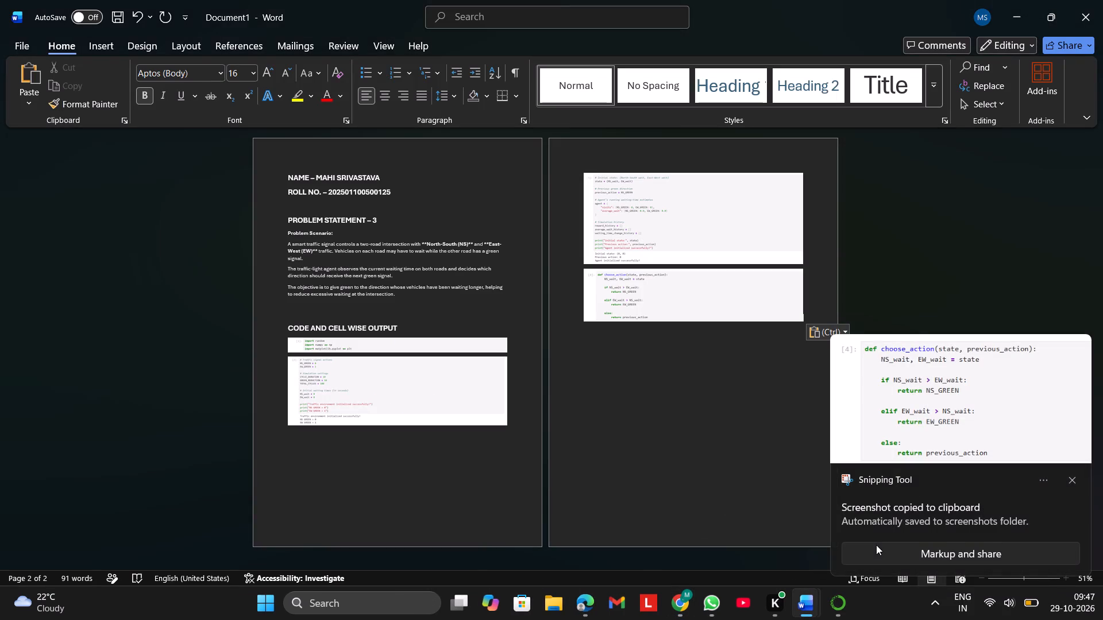
pyautogui.press('Return')
# Snip notebook cell [5], the update_agent function, from Chrome and paste it below the cell [4] image in the Word document.
pyautogui.click(684, 607)
pyautogui.scroll(-1, 526, 412)
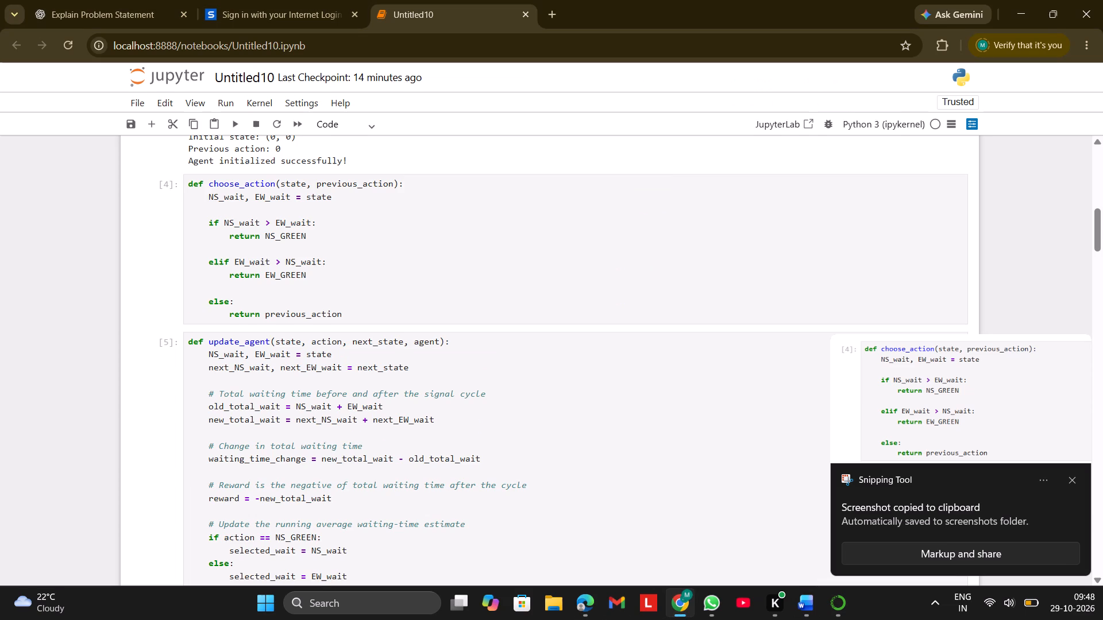
pyautogui.scroll(-3, 526, 412)
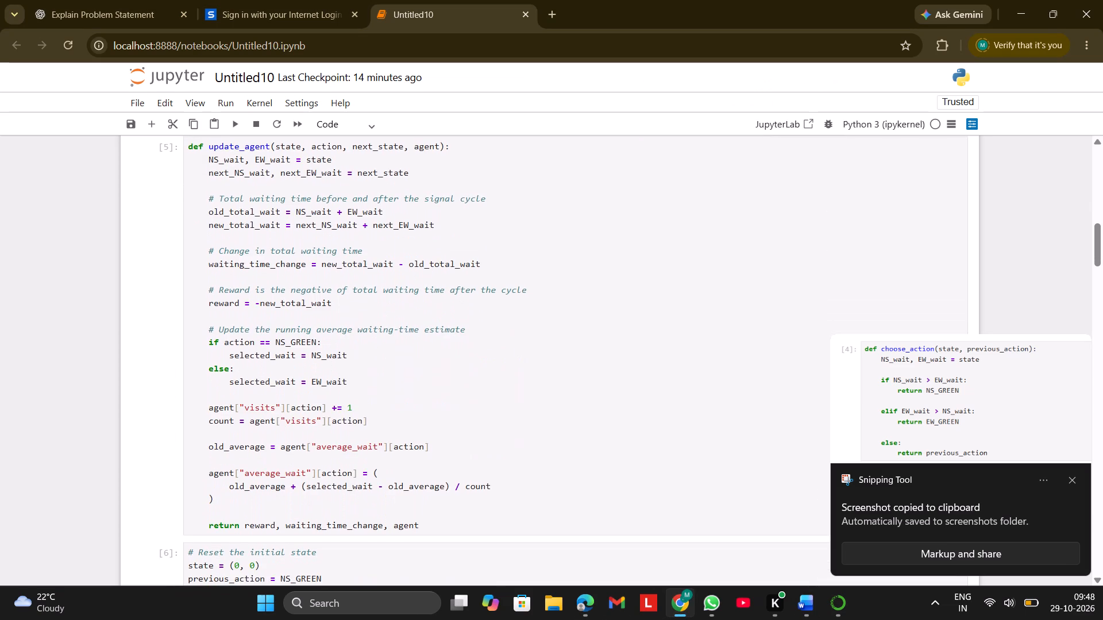
pyautogui.scroll(-1, 526, 412)
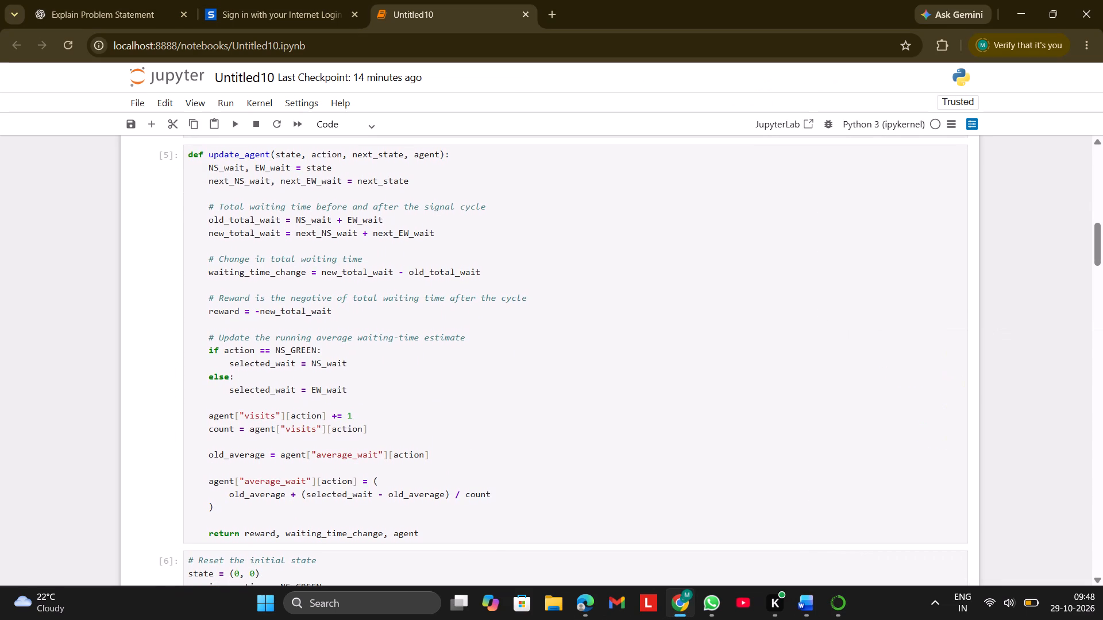
pyautogui.press('shift+super+s')
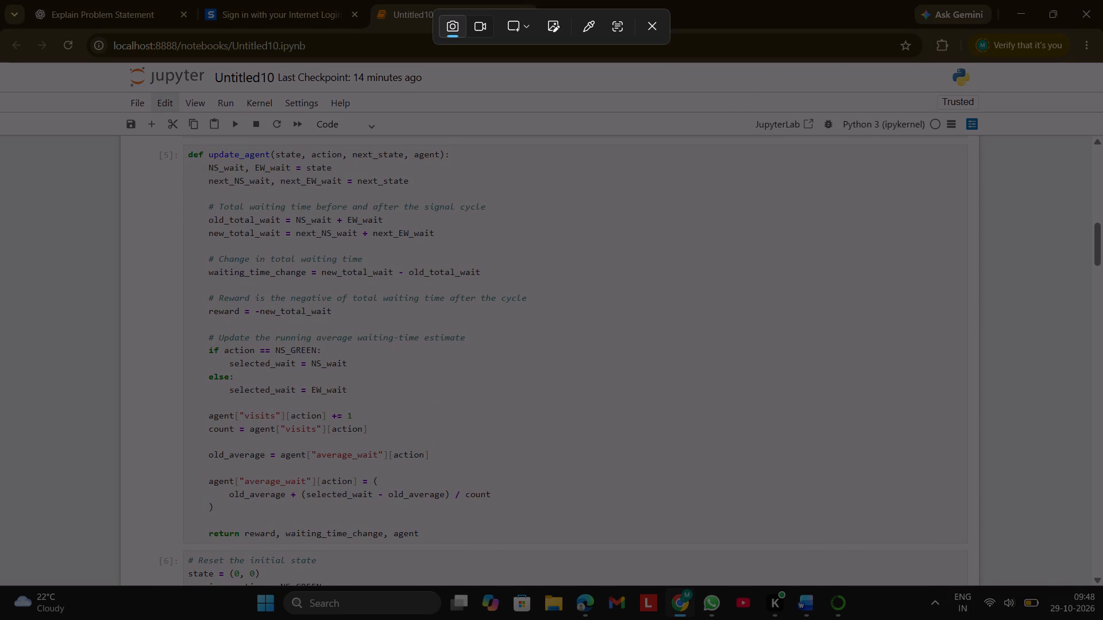
pyautogui.moveTo(149, 140); pyautogui.dragTo(589, 468)
pyautogui.hscroll(1, 454, 385)
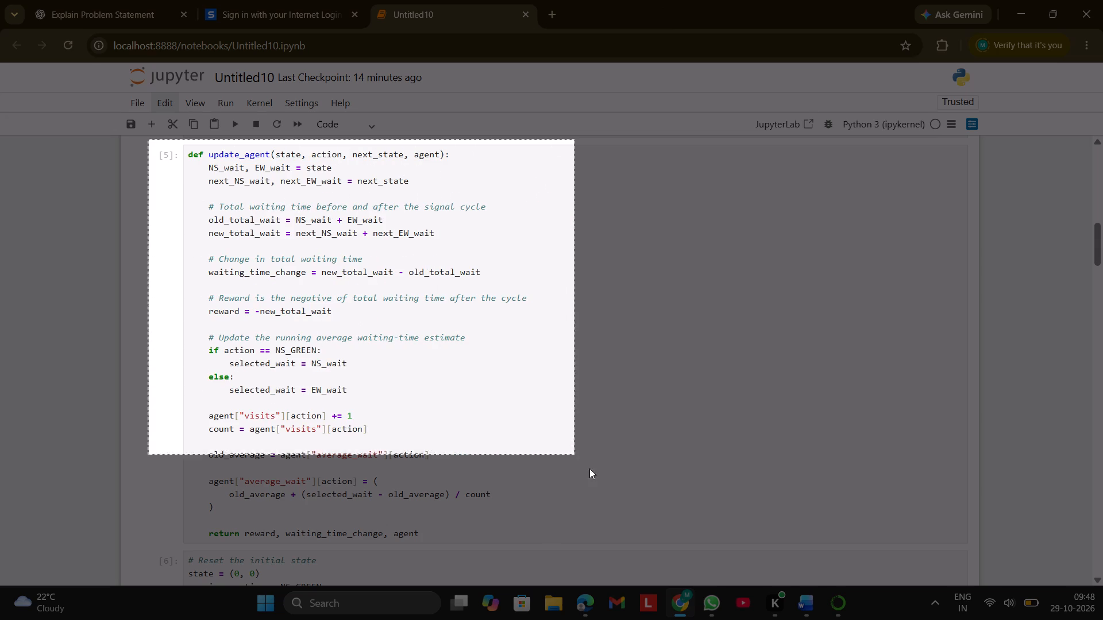
pyautogui.hscroll(1, 589, 468)
pyautogui.moveTo(589, 468); pyautogui.dragTo(983, 547)
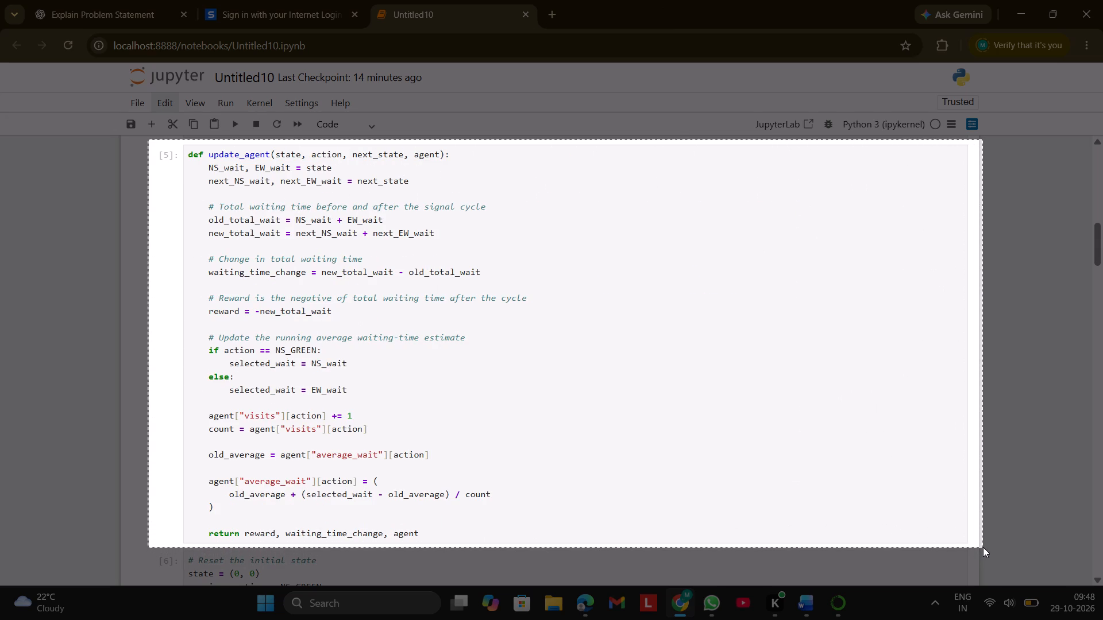
pyautogui.moveTo(983, 547); pyautogui.dragTo(941, 550)
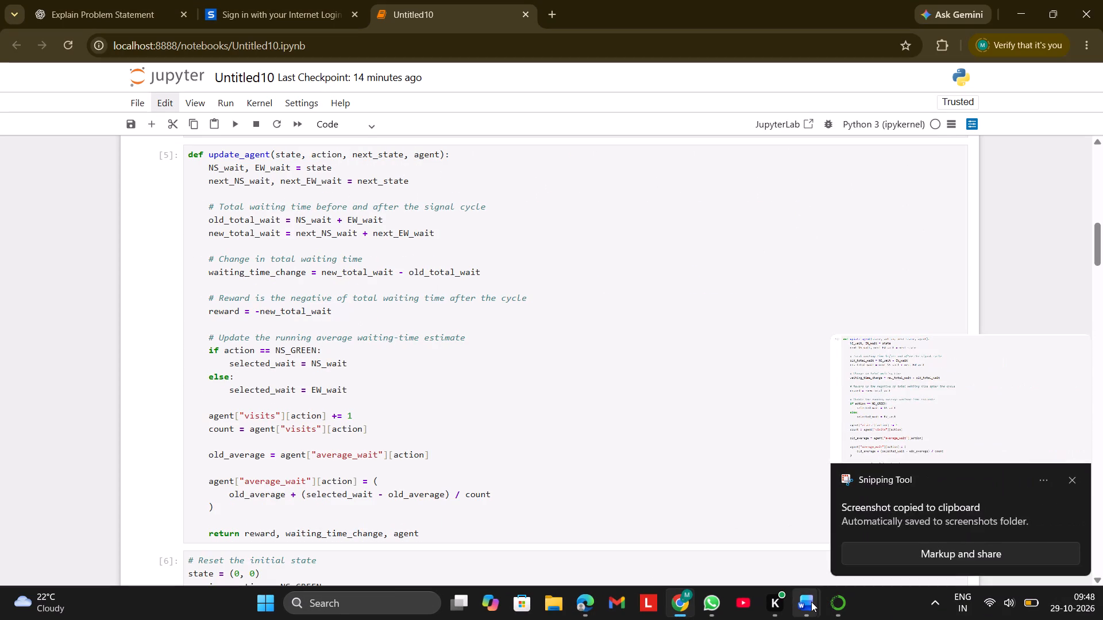
pyautogui.click(869, 547)
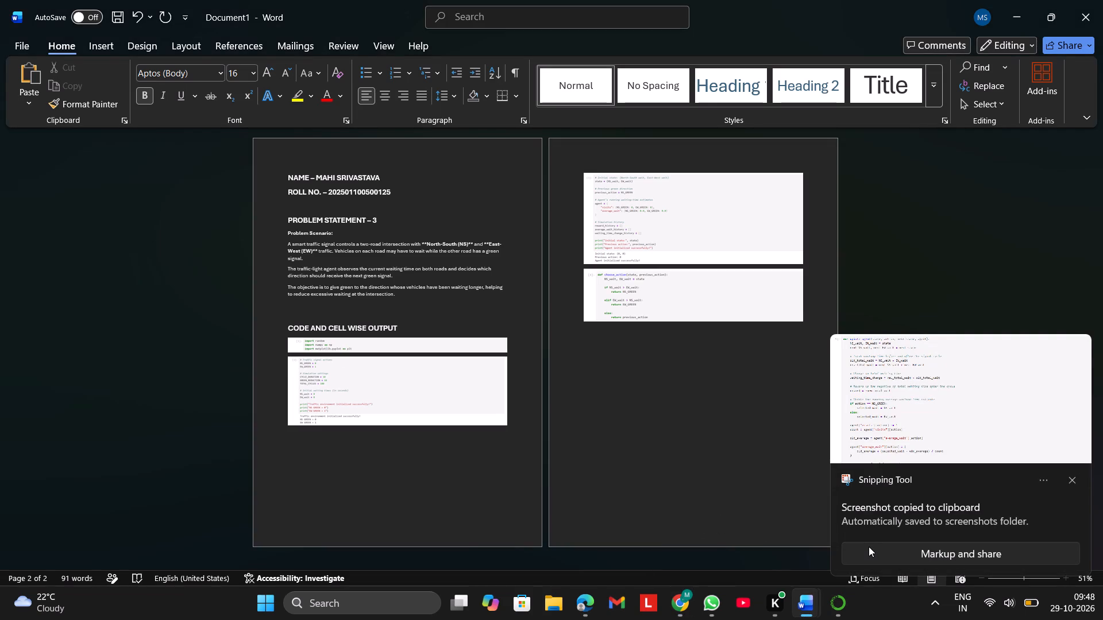
pyautogui.hotkey('ctrl', 'v')
pyautogui.press('Return')
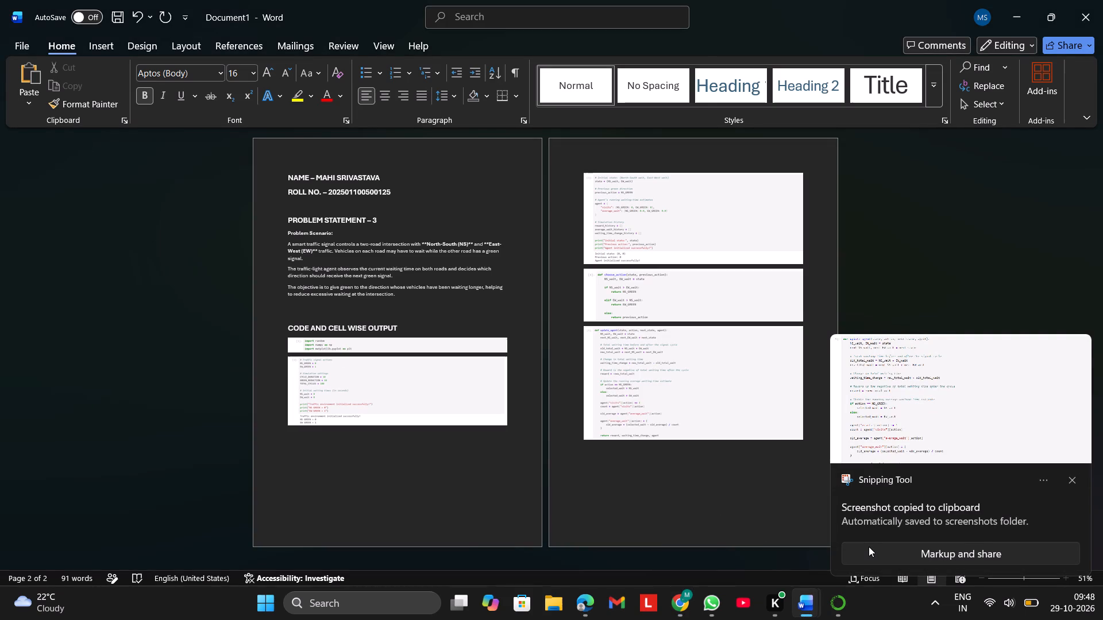
# Snip the first part of notebook cell [6], from resetting the initial state to saving results, and paste it after the cell [5] image in Word.
pyautogui.click(579, 606)
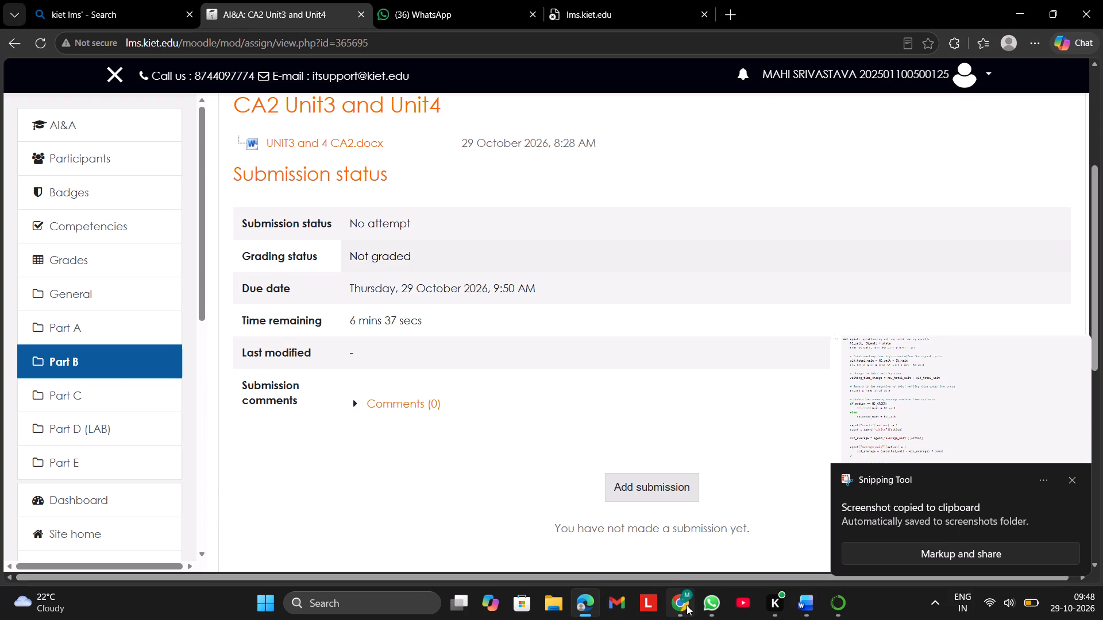
pyautogui.click(687, 605)
pyautogui.scroll(-2, 544, 411)
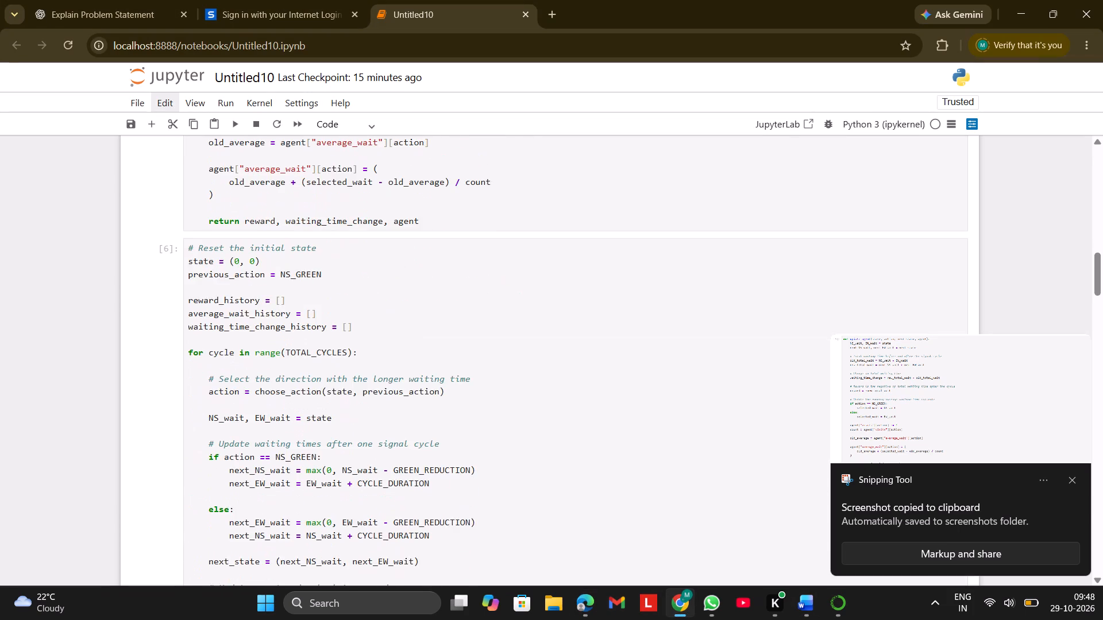
pyautogui.scroll(-3, 544, 411)
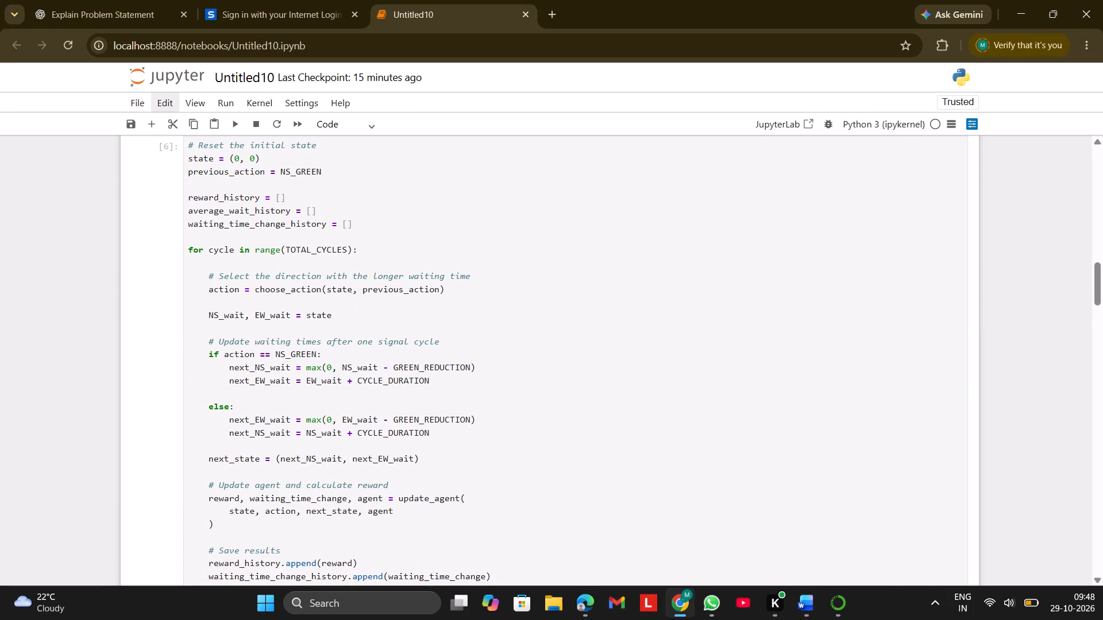
pyautogui.scroll(-1, 544, 411)
pyautogui.moveTo(633, 135); pyautogui.dragTo(626, 188)
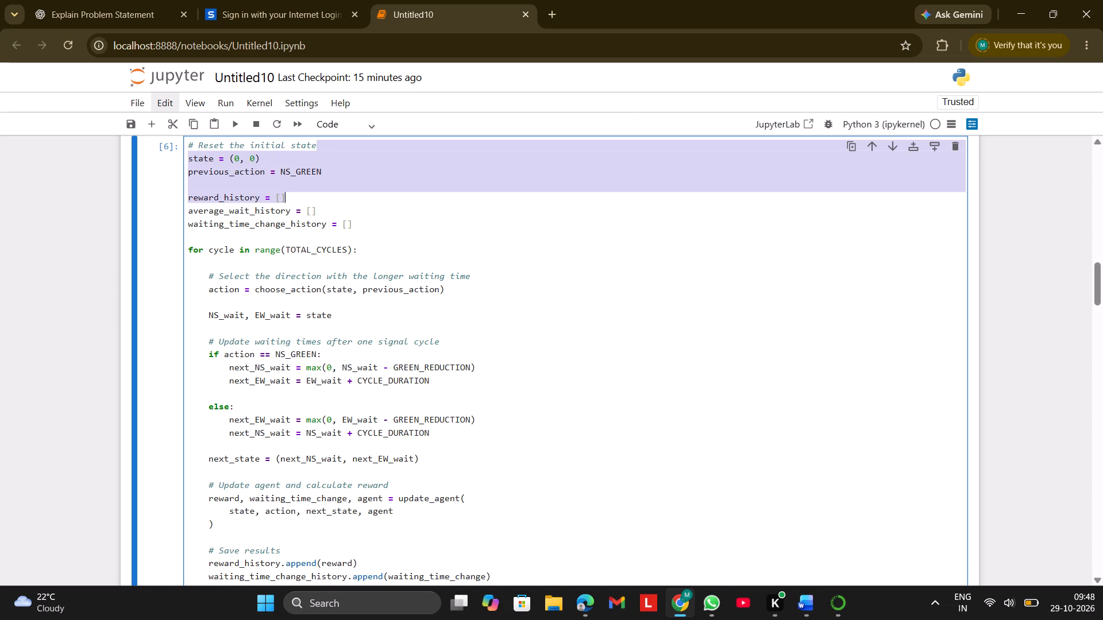
pyautogui.moveTo(626, 188); pyautogui.dragTo(626, 179)
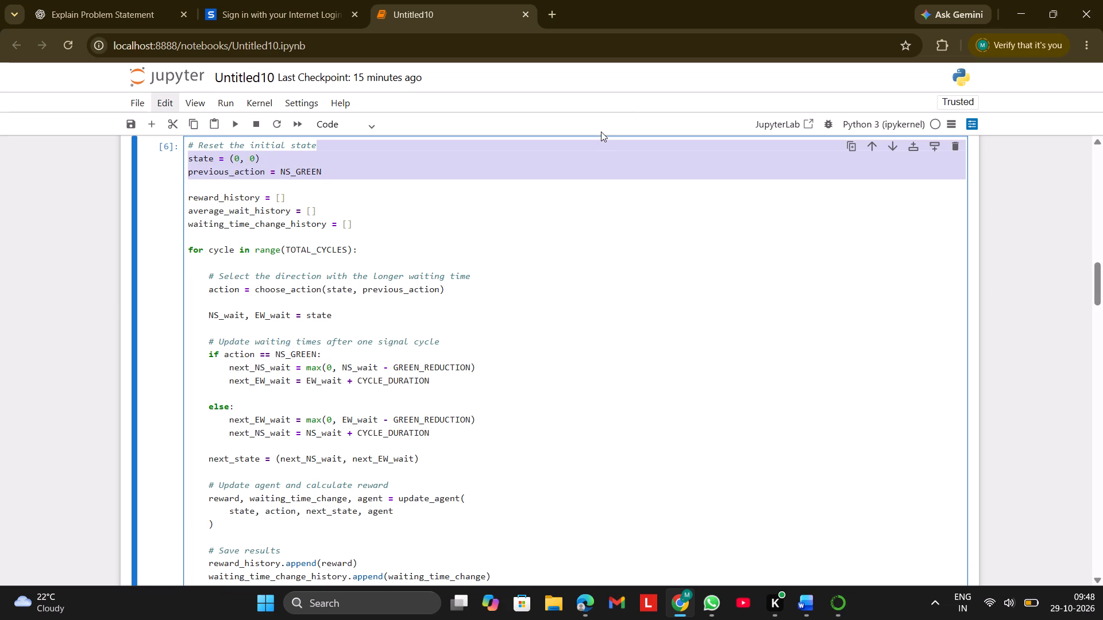
pyautogui.click(550, 294)
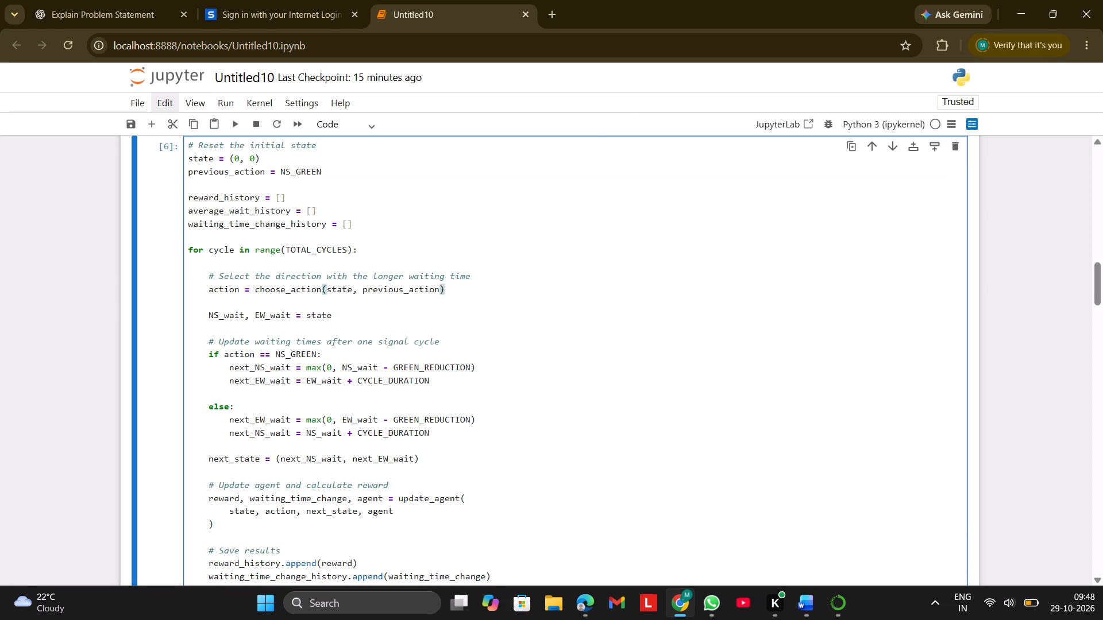
pyautogui.press('shift+super+s')
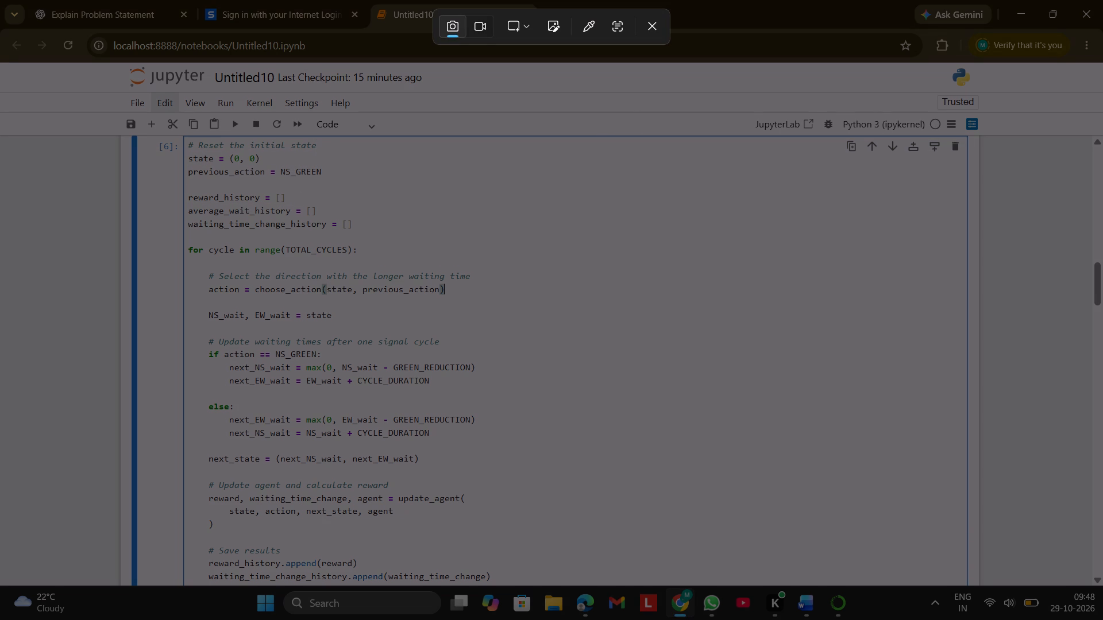
pyautogui.moveTo(137, 135); pyautogui.dragTo(637, 615)
pyautogui.scroll(3, 330, 294)
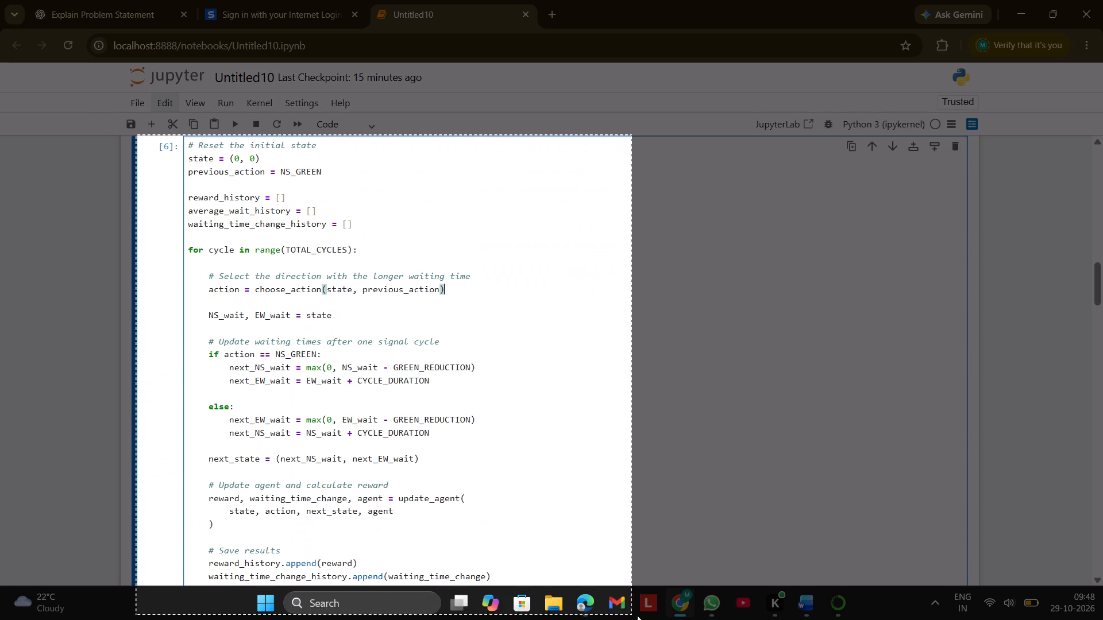
pyautogui.moveTo(637, 615); pyautogui.dragTo(965, 588)
pyautogui.hscroll(1, 765, 590)
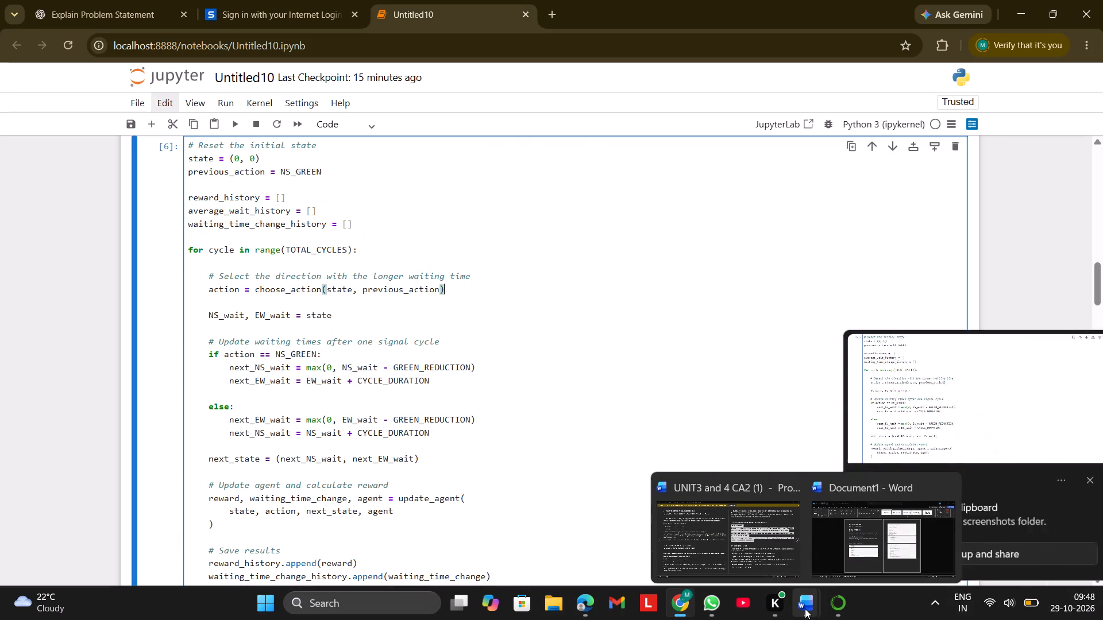
pyautogui.click(851, 553)
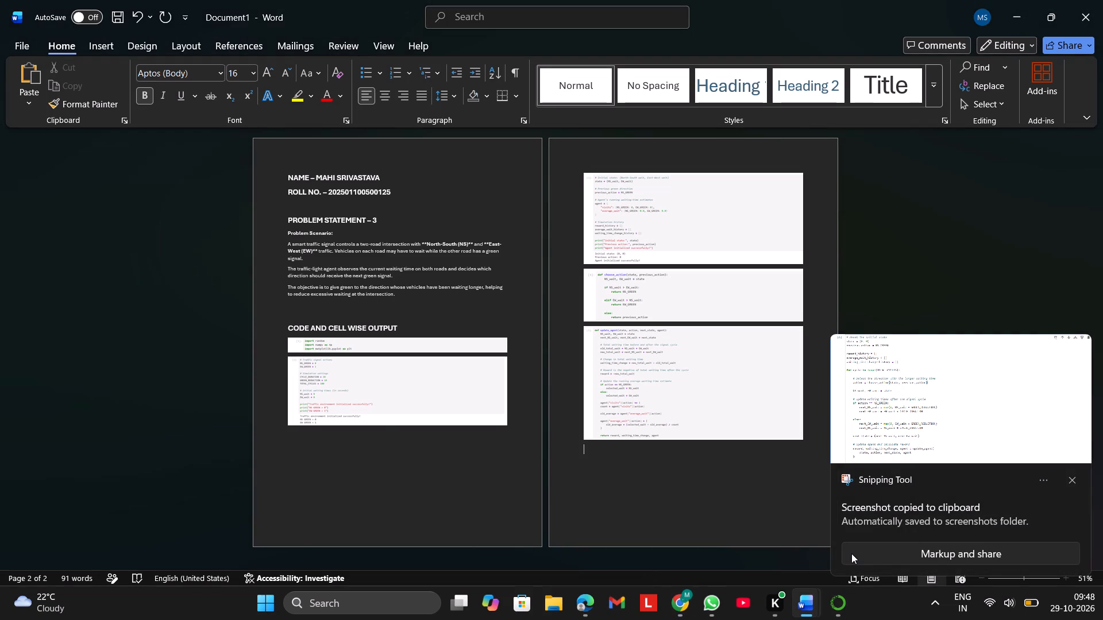
pyautogui.hotkey('ctrl', 'v')
pyautogui.press('Return')
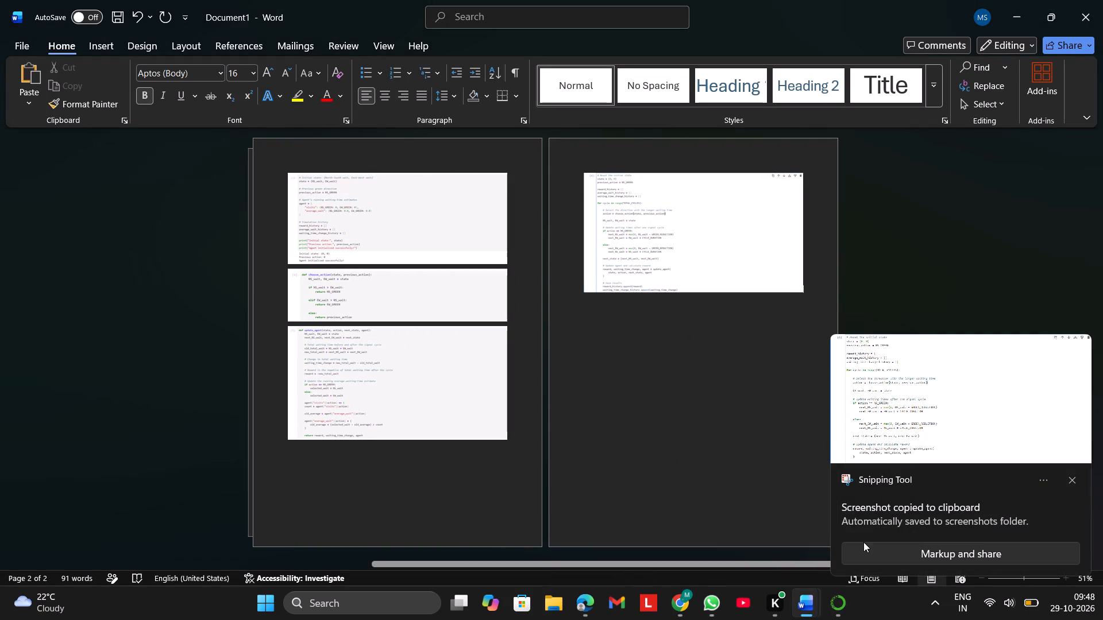
# Snip the rest of cell [6], from the agent update through the first output cycles, and paste it below the previous image in Word.
pyautogui.click(585, 603)
pyautogui.click(681, 609)
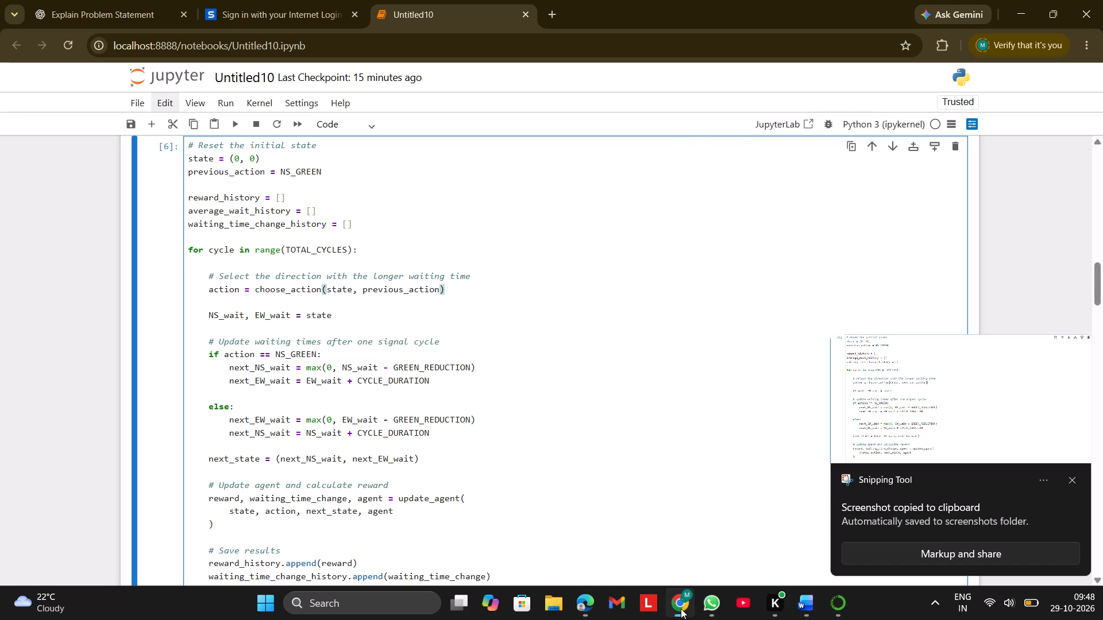
pyautogui.scroll(-5, 541, 507)
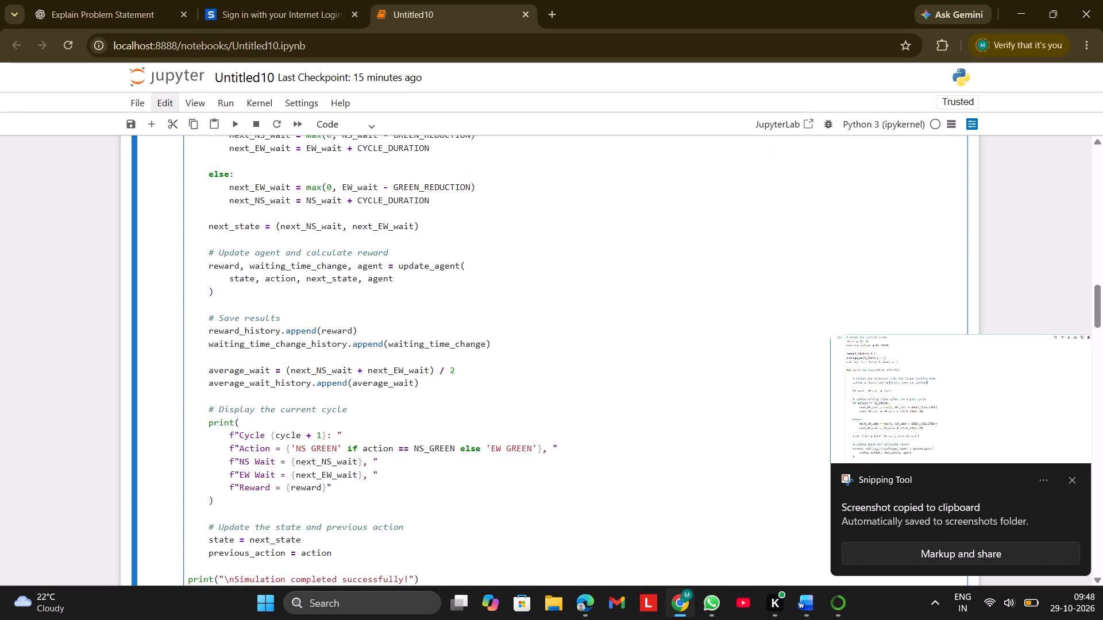
pyautogui.scroll(-1, 541, 507)
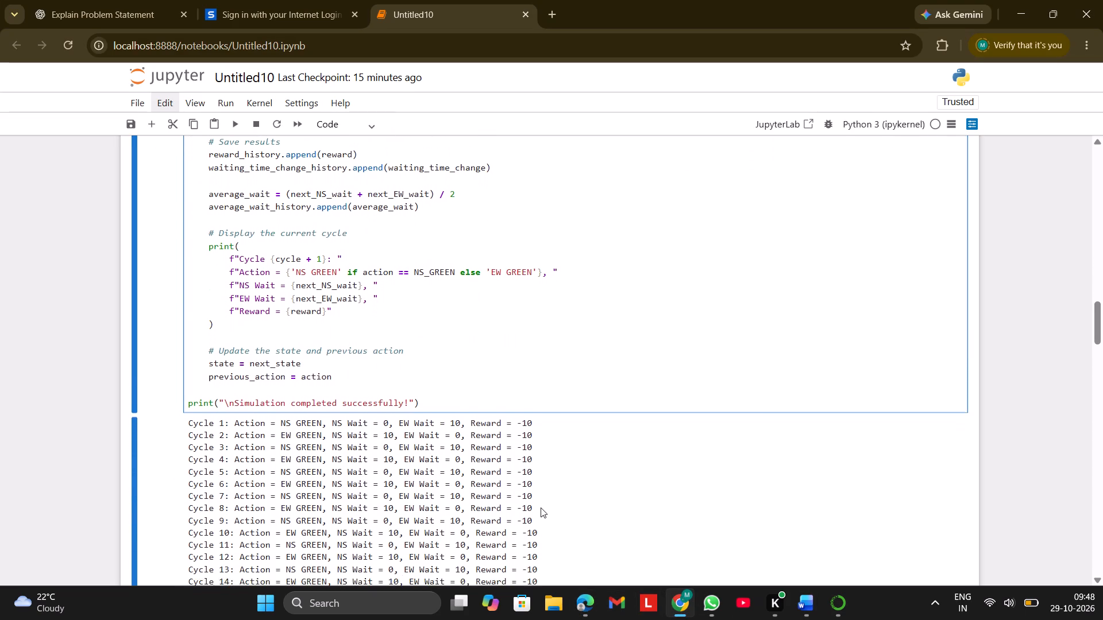
pyautogui.scroll(-1, 541, 507)
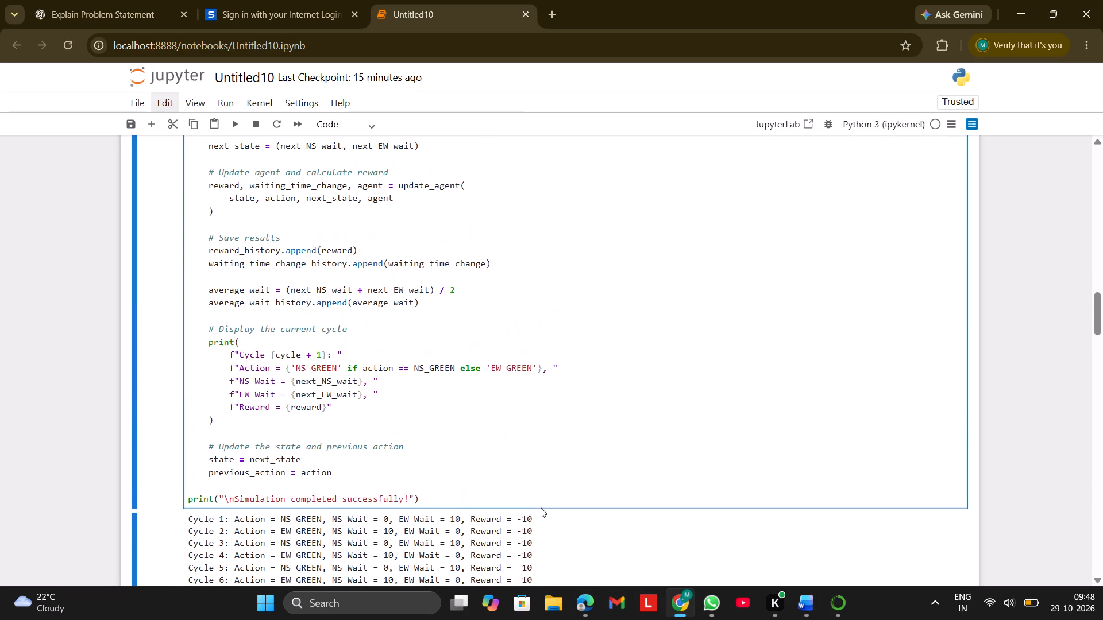
pyautogui.scroll(-1, 541, 507)
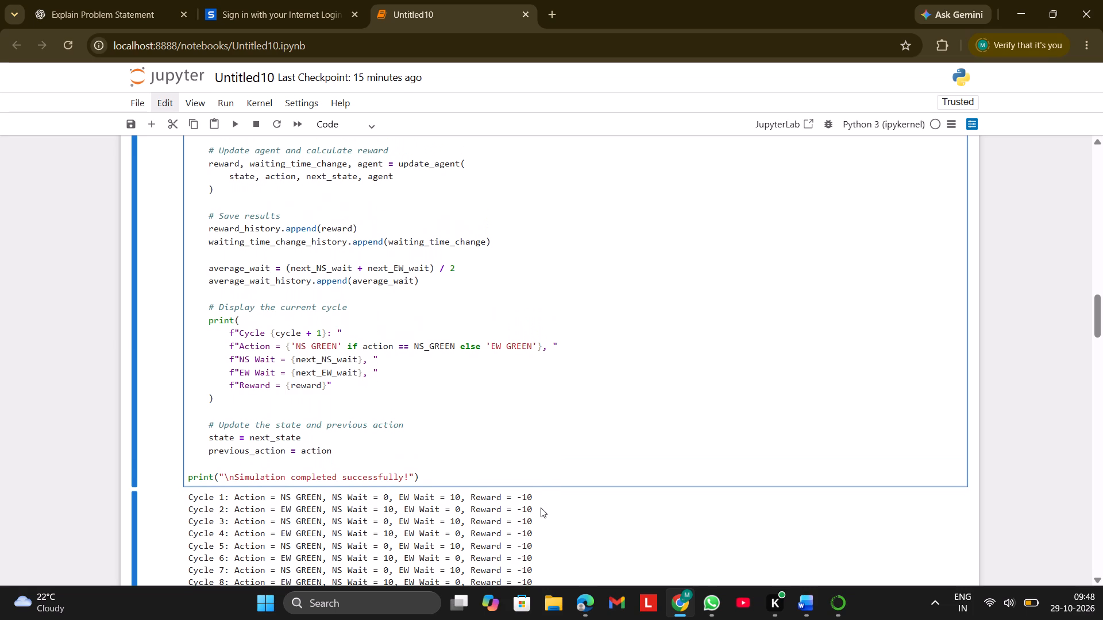
pyautogui.press('shift+super+s')
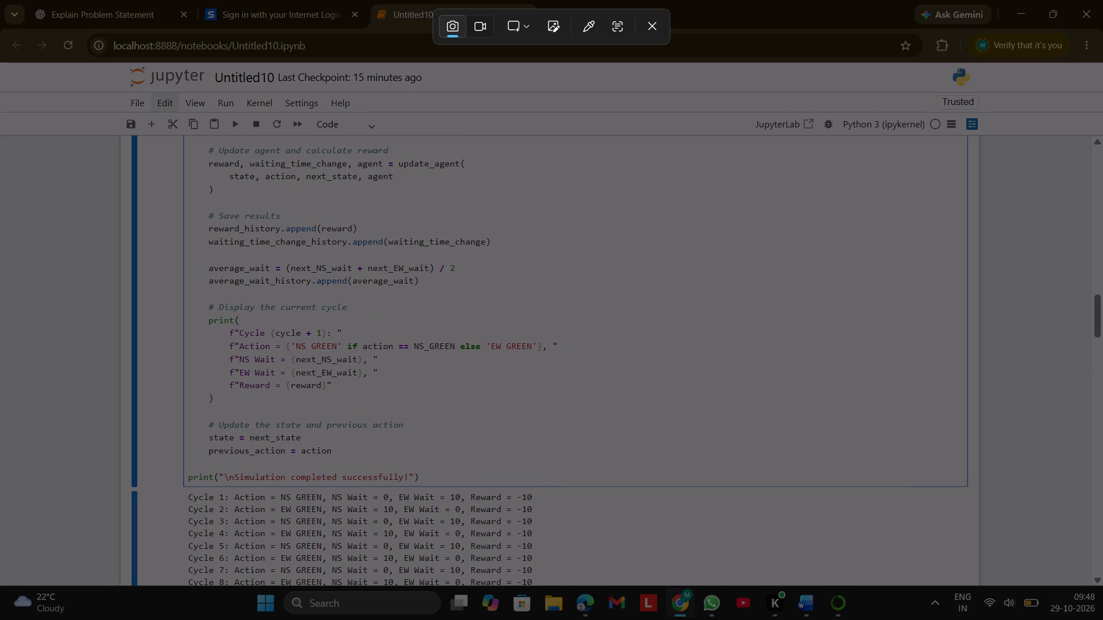
pyautogui.moveTo(179, 133); pyautogui.dragTo(1047, 578)
pyautogui.hscroll(2, 534, 509)
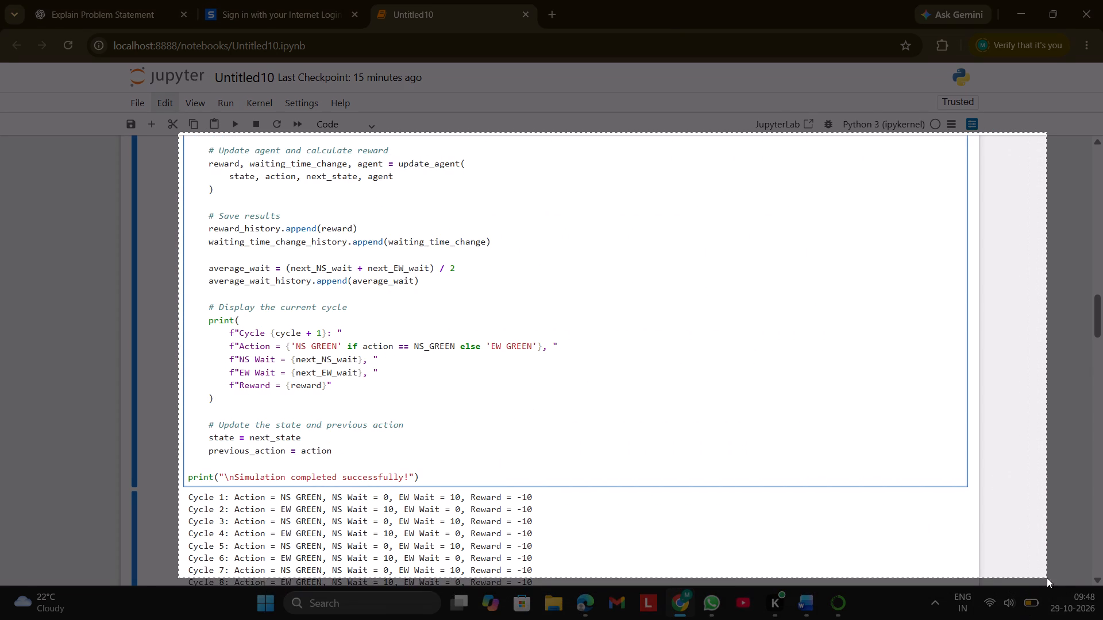
pyautogui.moveTo(1047, 578); pyautogui.dragTo(1002, 588)
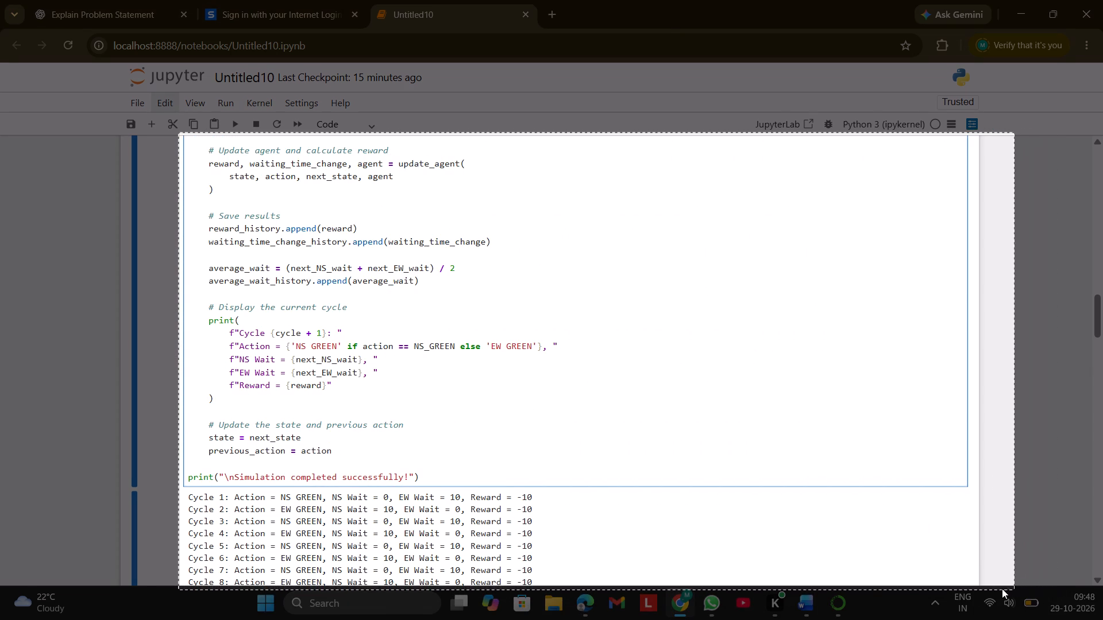
pyautogui.moveTo(1002, 588); pyautogui.dragTo(958, 588)
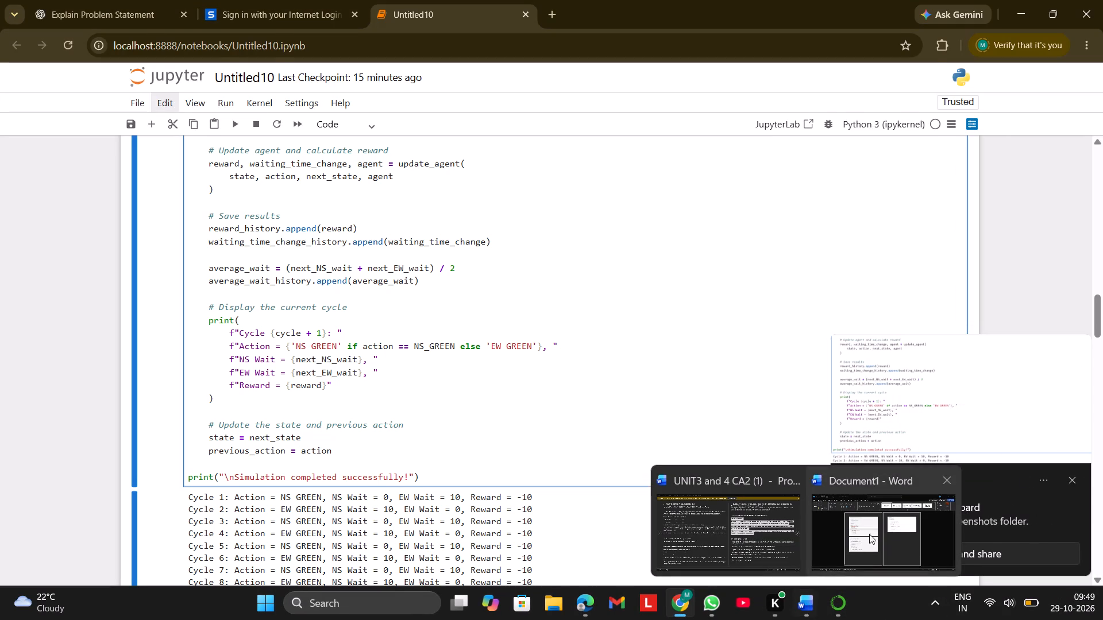
pyautogui.click(872, 532)
pyautogui.hotkey('ctrl', 'v')
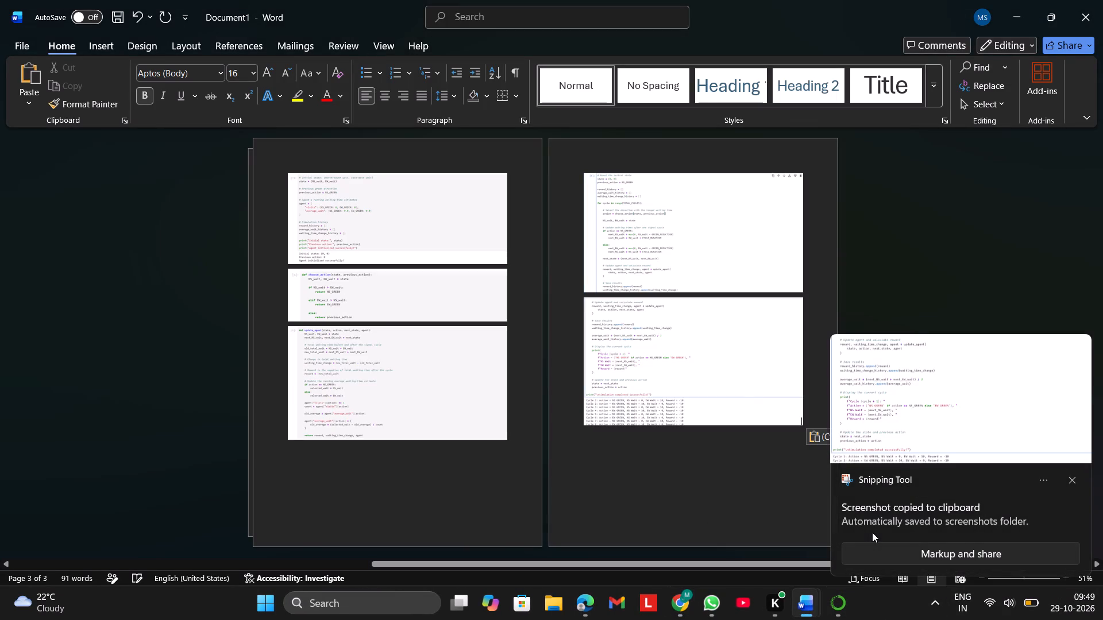
pyautogui.press('Return')
# Snip cell [6]'s output for cycles 8 to 43 from the Chrome notebook and paste it after the previous image in Word.
pyautogui.click(684, 611)
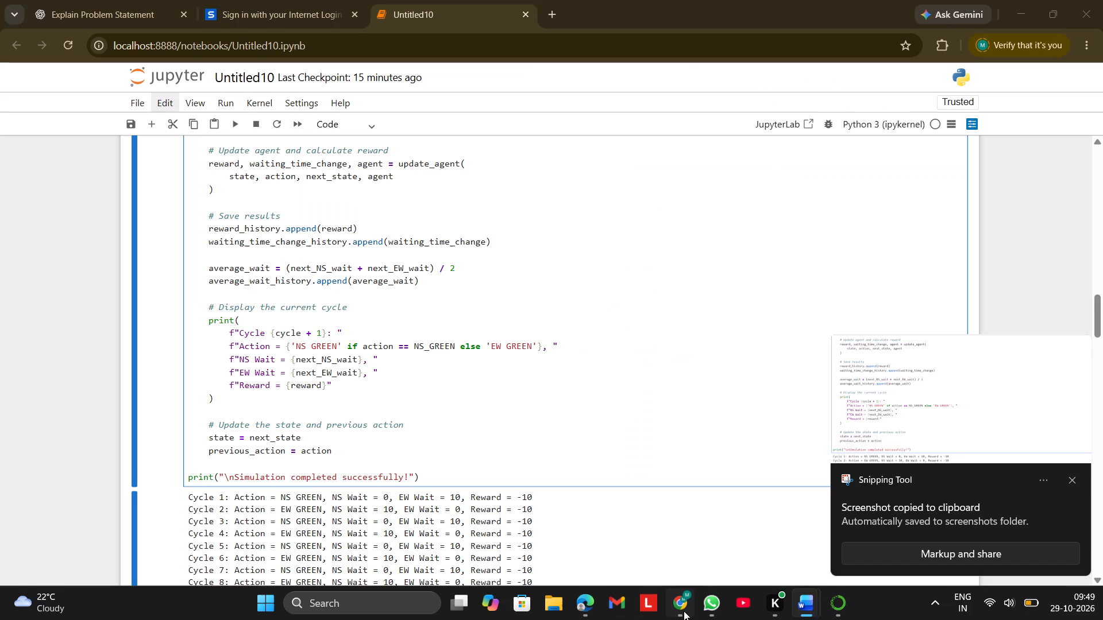
pyautogui.scroll(-4, 570, 482)
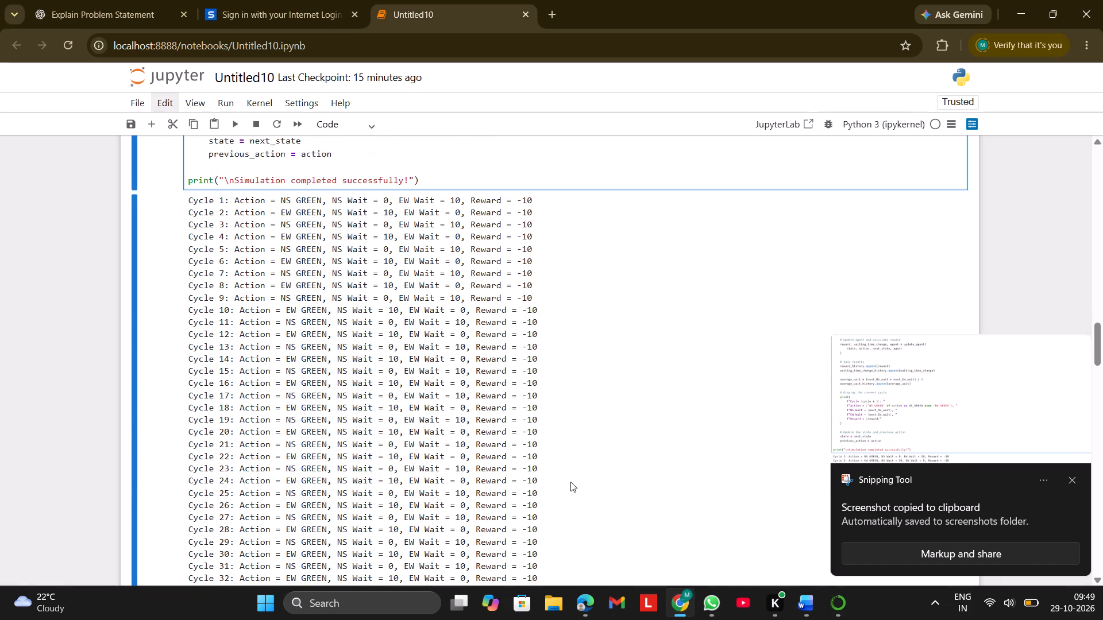
pyautogui.scroll(-3, 570, 482)
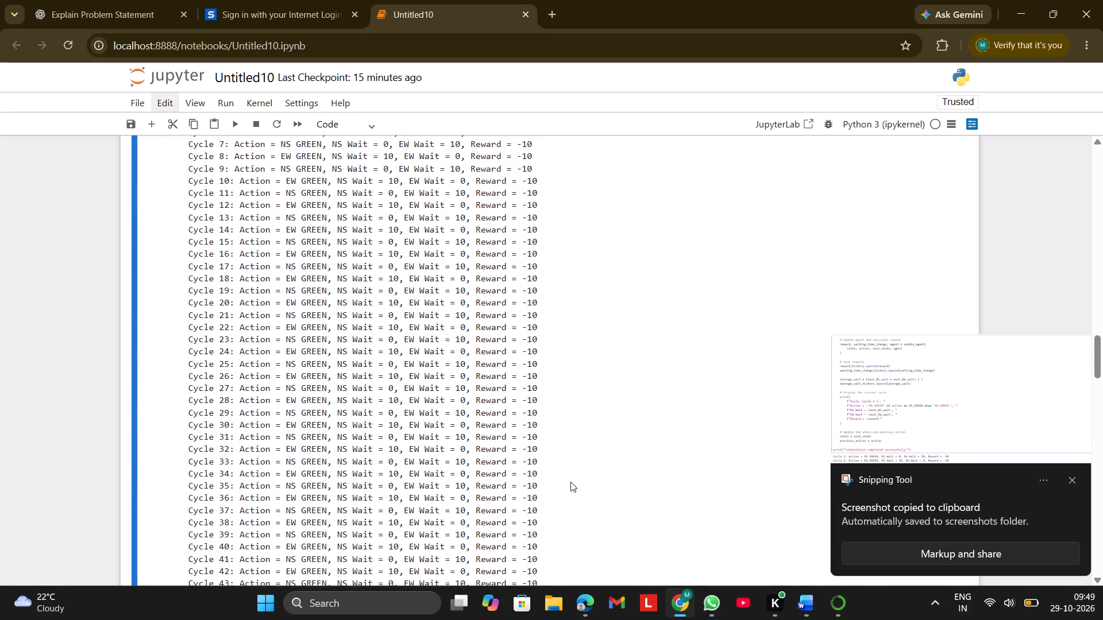
pyautogui.scroll(-1, 570, 482)
pyautogui.press('shift+super+s')
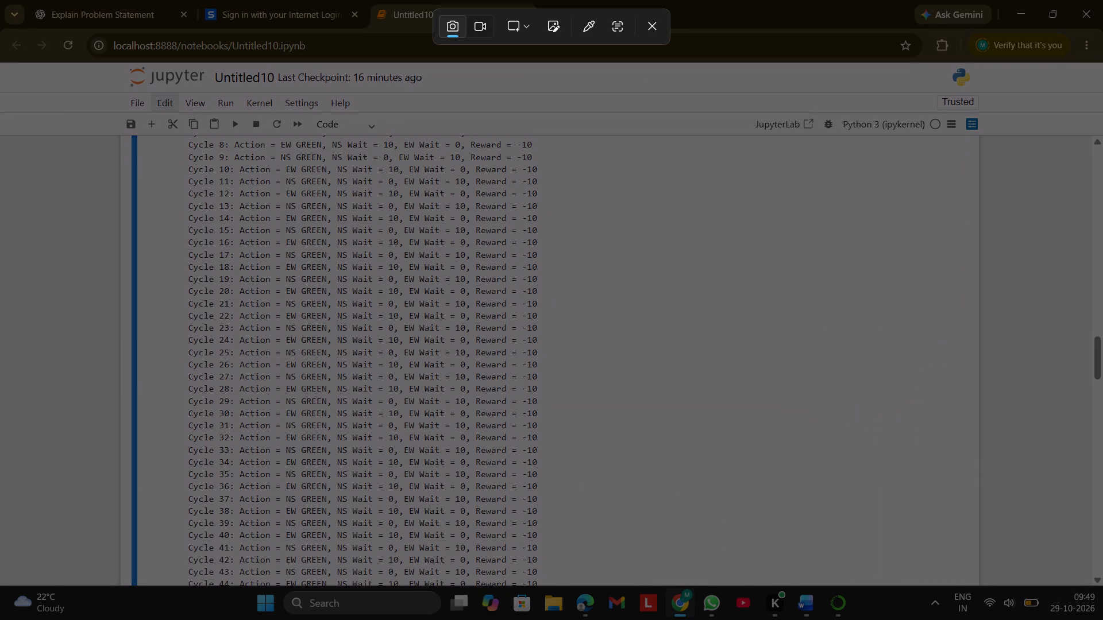
pyautogui.moveTo(163, 133); pyautogui.dragTo(922, 577)
pyautogui.hscroll(4, 365, 300)
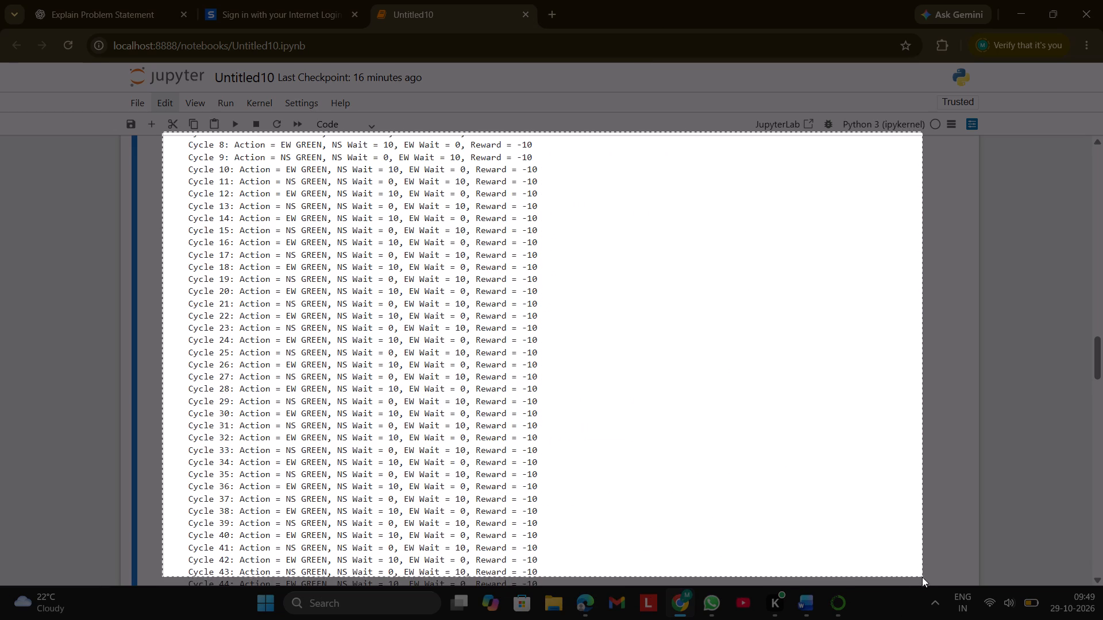
pyautogui.moveTo(922, 577); pyautogui.dragTo(937, 587)
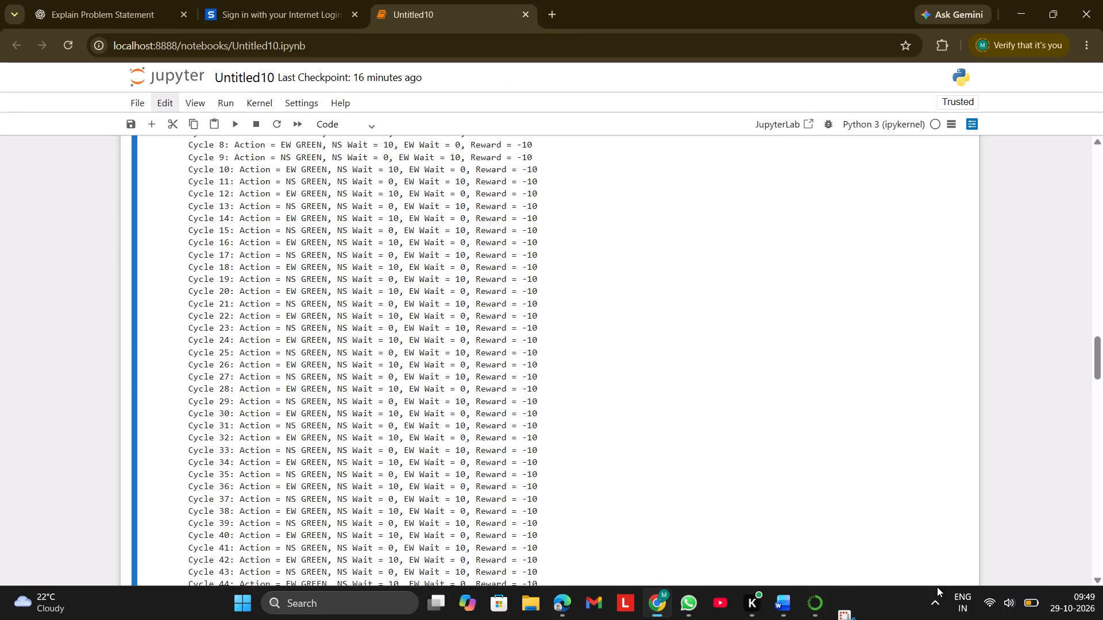
pyautogui.click(805, 613)
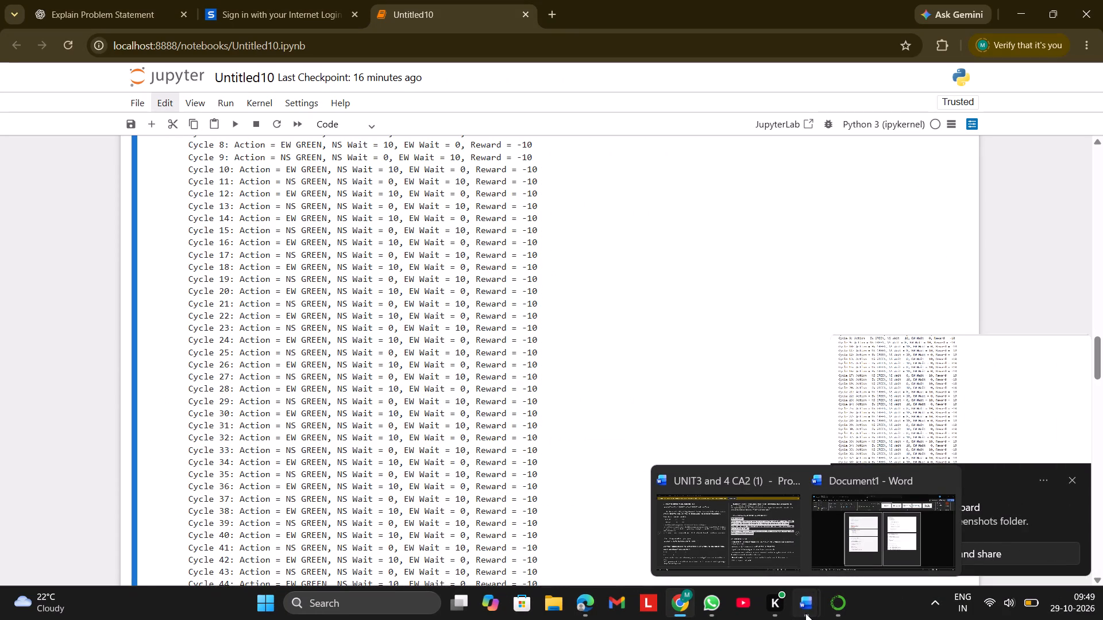
pyautogui.click(896, 546)
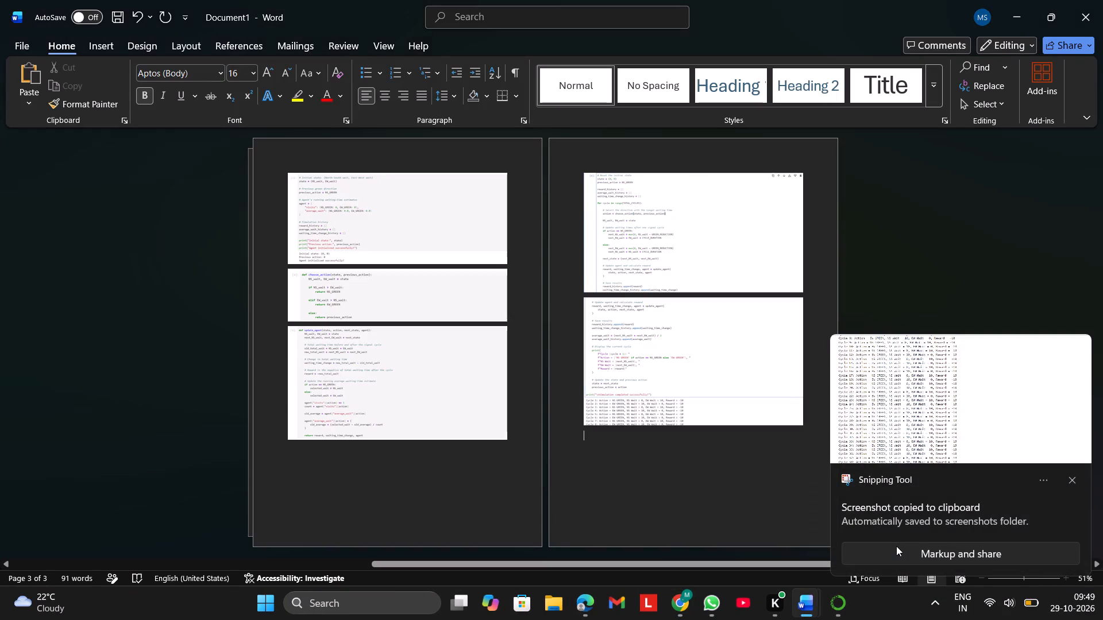
pyautogui.hotkey('ctrl', 'v')
pyautogui.press('Return')
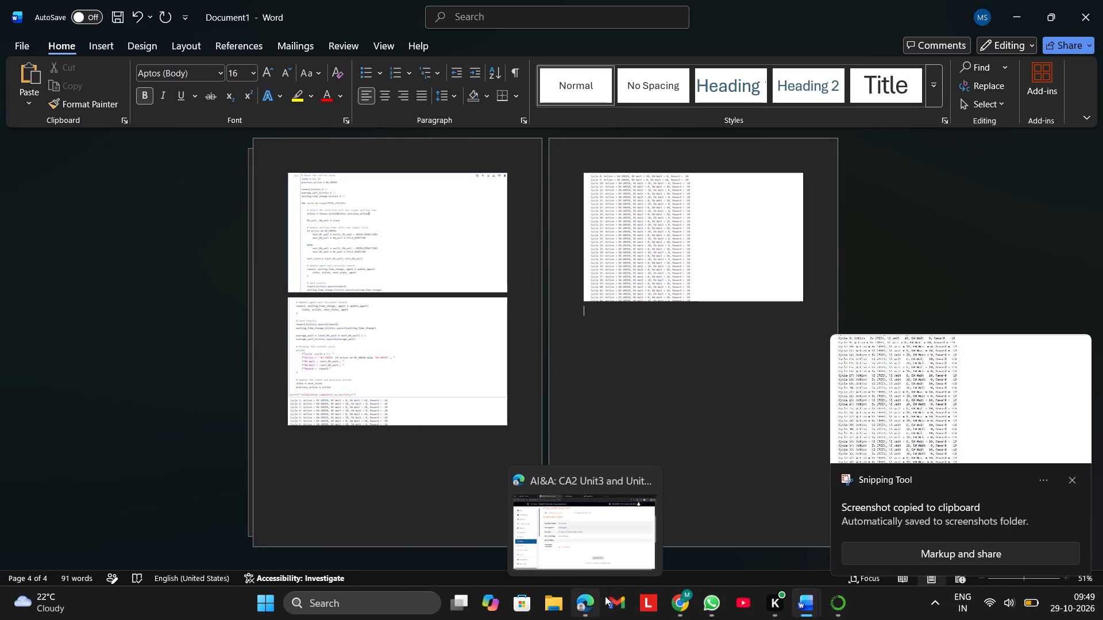
# Snip cell [6]'s output from cycle 43 through cycle 78 in Chrome and paste it below the previous output image in Word.
pyautogui.click(681, 613)
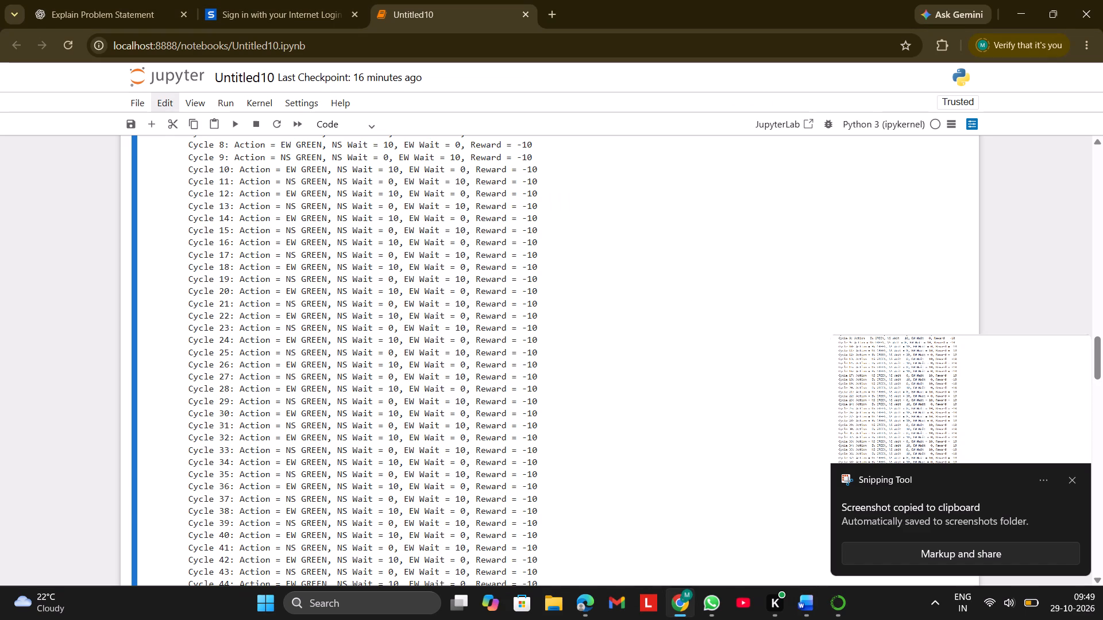
pyautogui.scroll(-6, 531, 491)
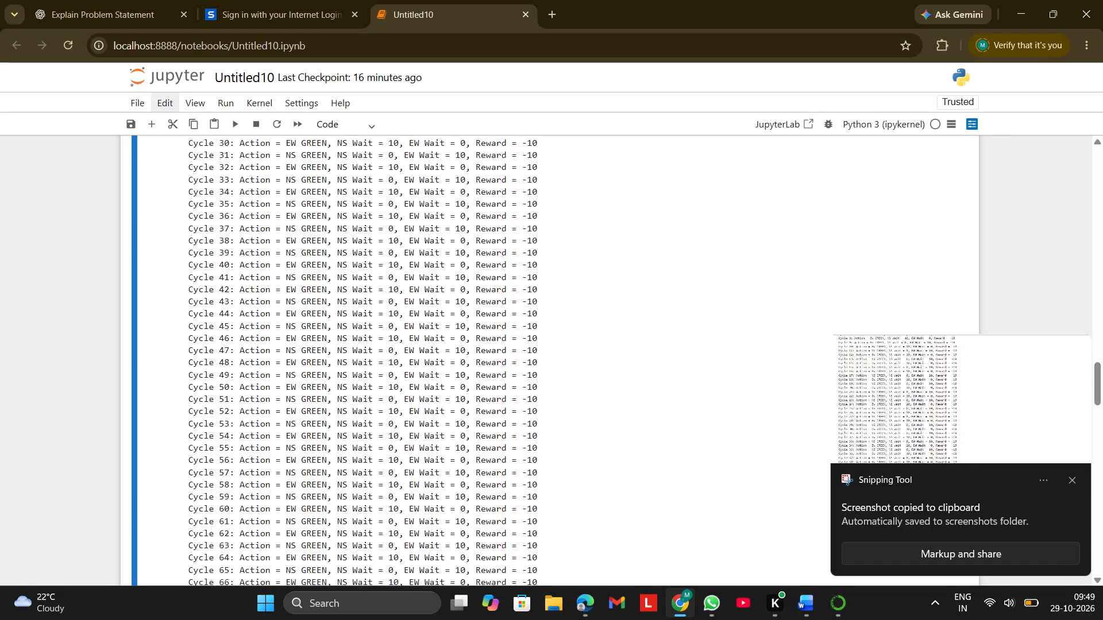
pyautogui.scroll(-3, 531, 491)
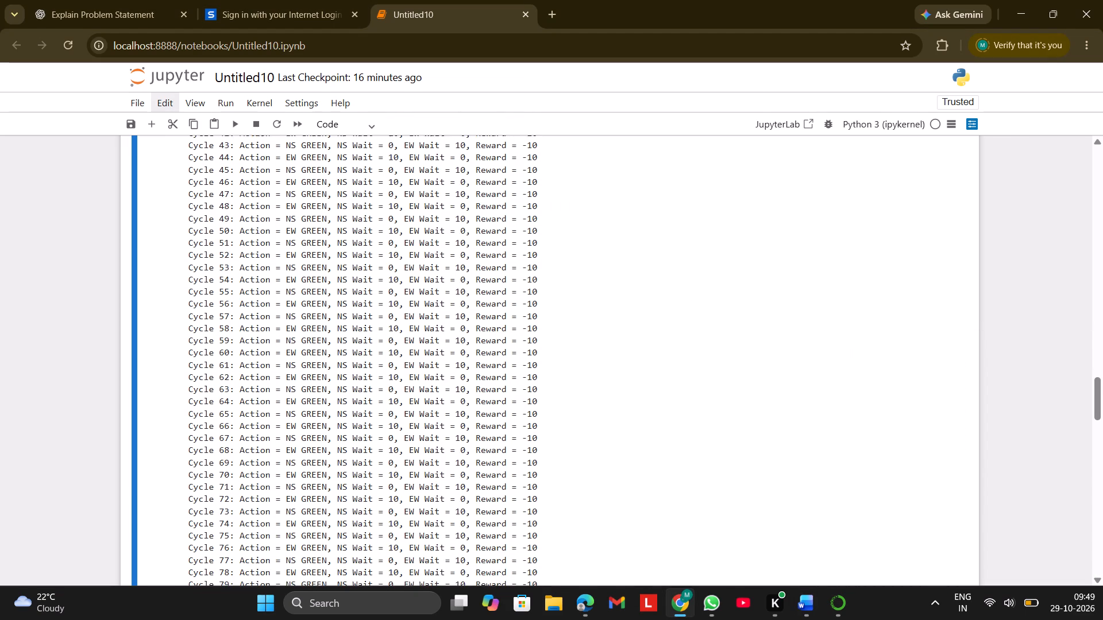
pyautogui.scroll(-1, 531, 491)
pyautogui.press('shift+super+s')
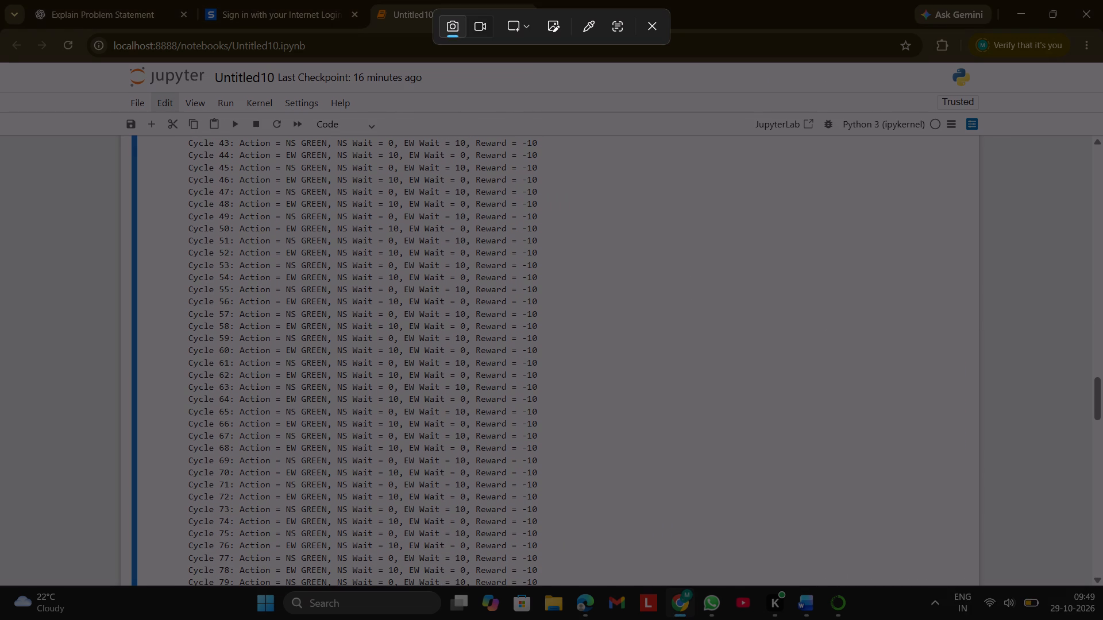
pyautogui.moveTo(159, 134); pyautogui.dragTo(778, 584)
pyautogui.hscroll(2, 572, 619)
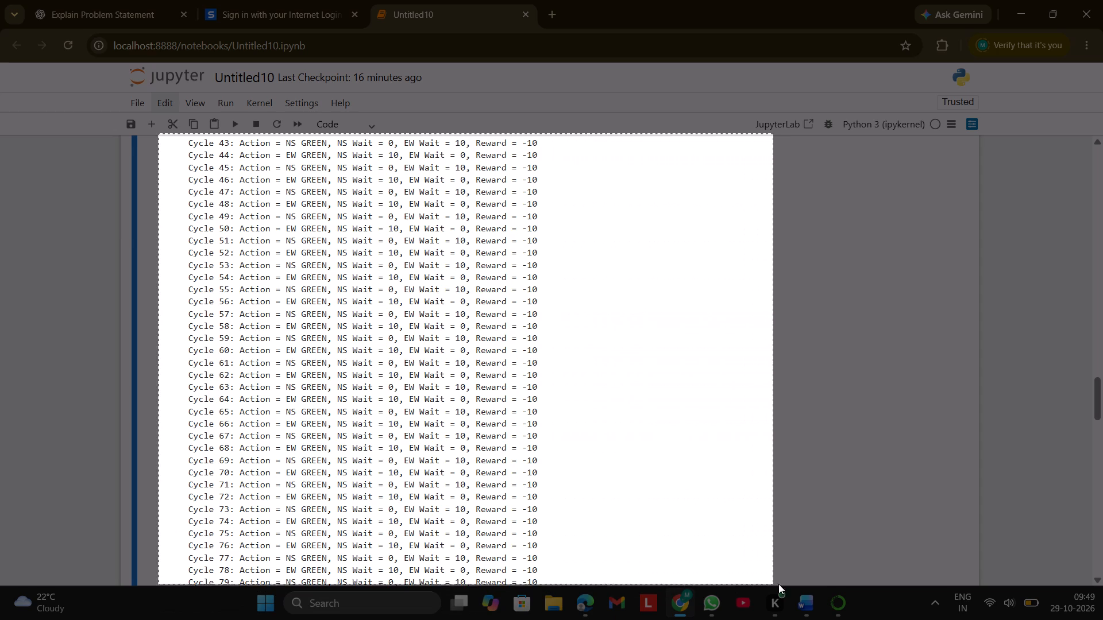
pyautogui.moveTo(778, 584); pyautogui.dragTo(868, 584)
pyautogui.click(807, 618)
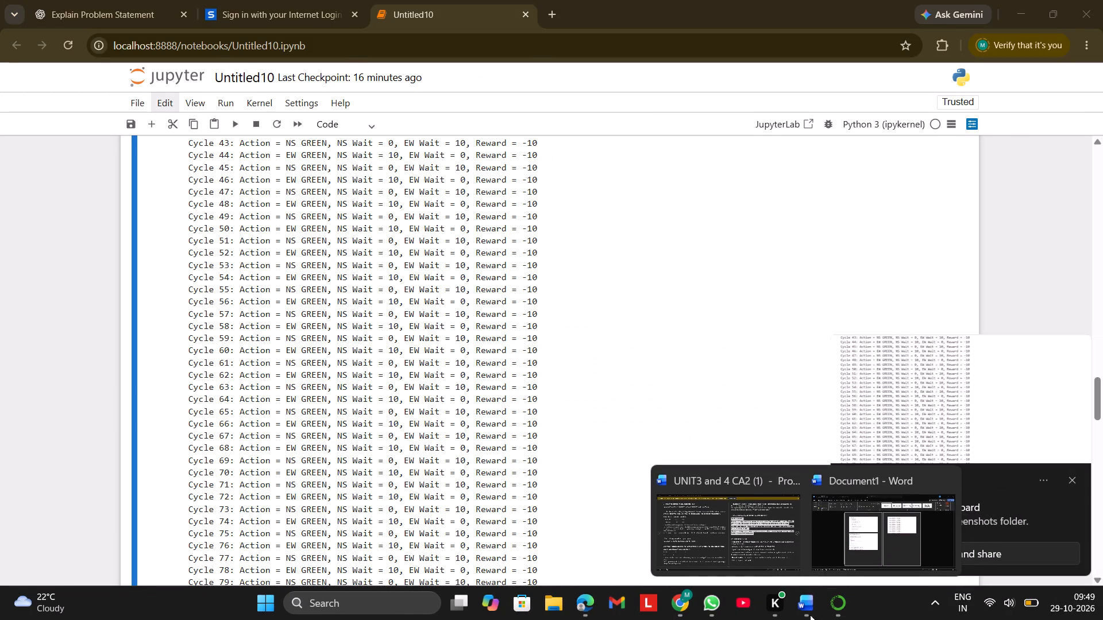
pyautogui.click(872, 551)
pyautogui.hotkey('ctrl', 'v')
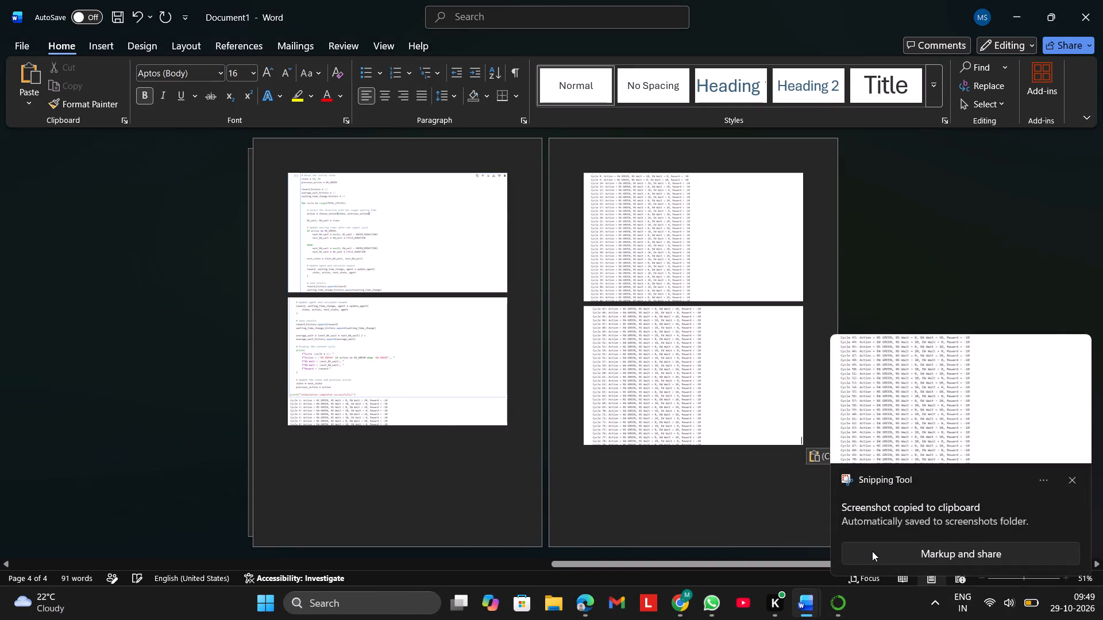
pyautogui.press('Return')
pyautogui.click(585, 594)
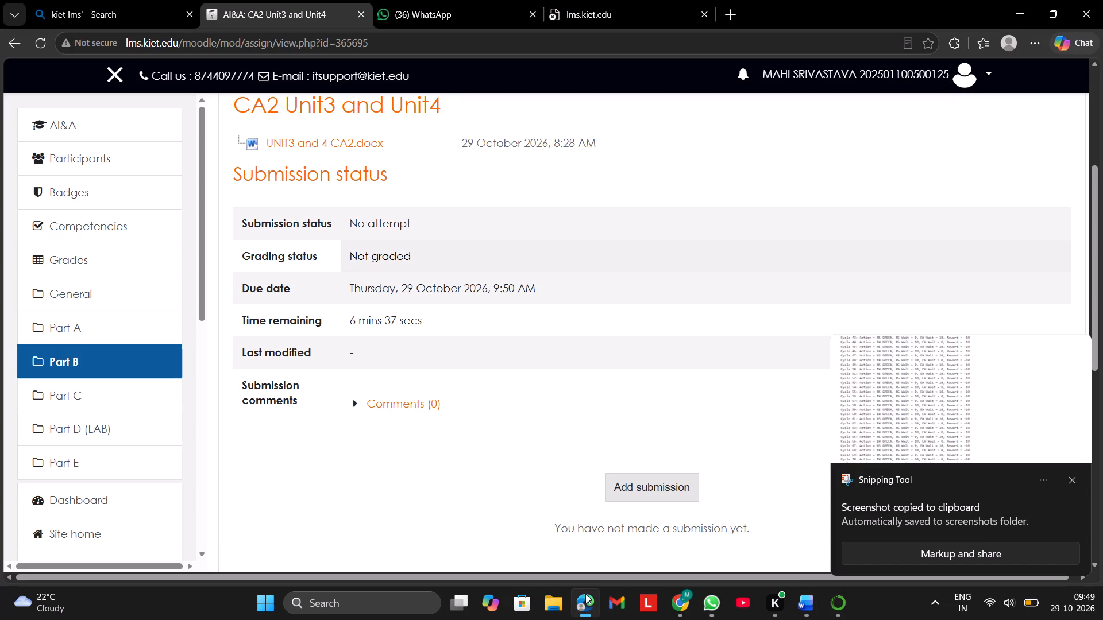
# Snip cell [6]'s remaining output, cycles 70 to 100 with the simulation completion line, from Chrome and paste it after the previous image in Word.
pyautogui.click(680, 606)
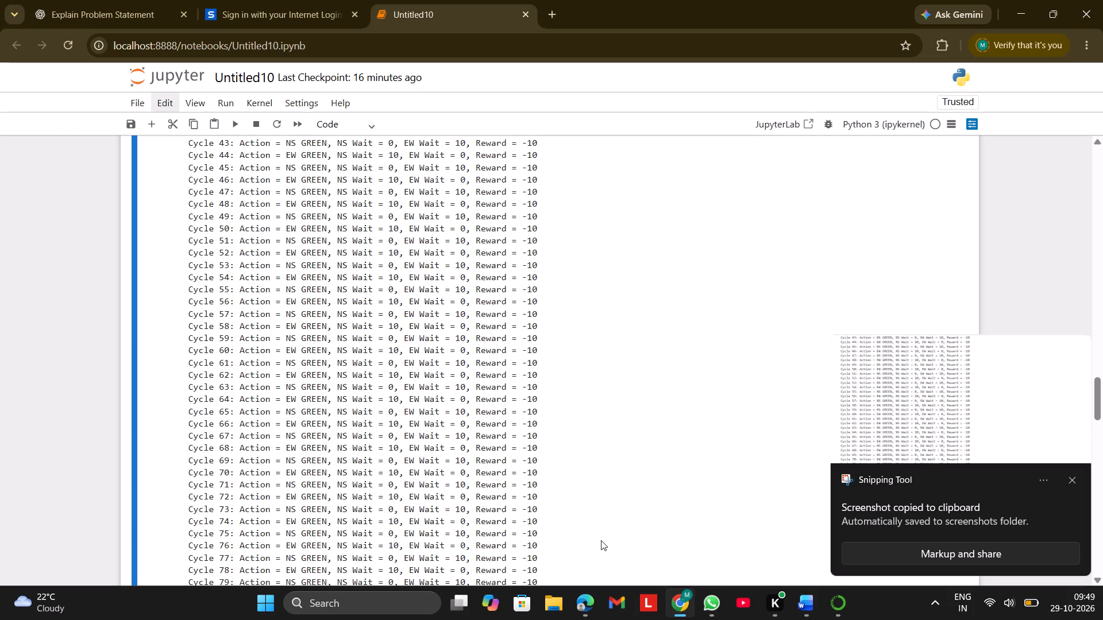
pyautogui.scroll(-2, 601, 540)
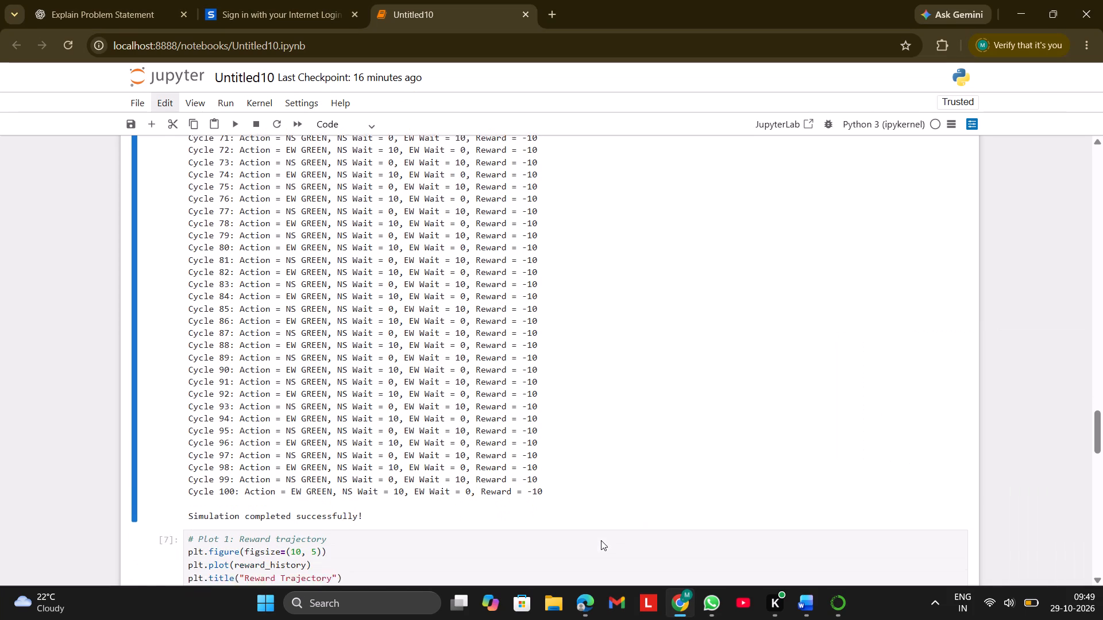
pyautogui.scroll(-2, 601, 540)
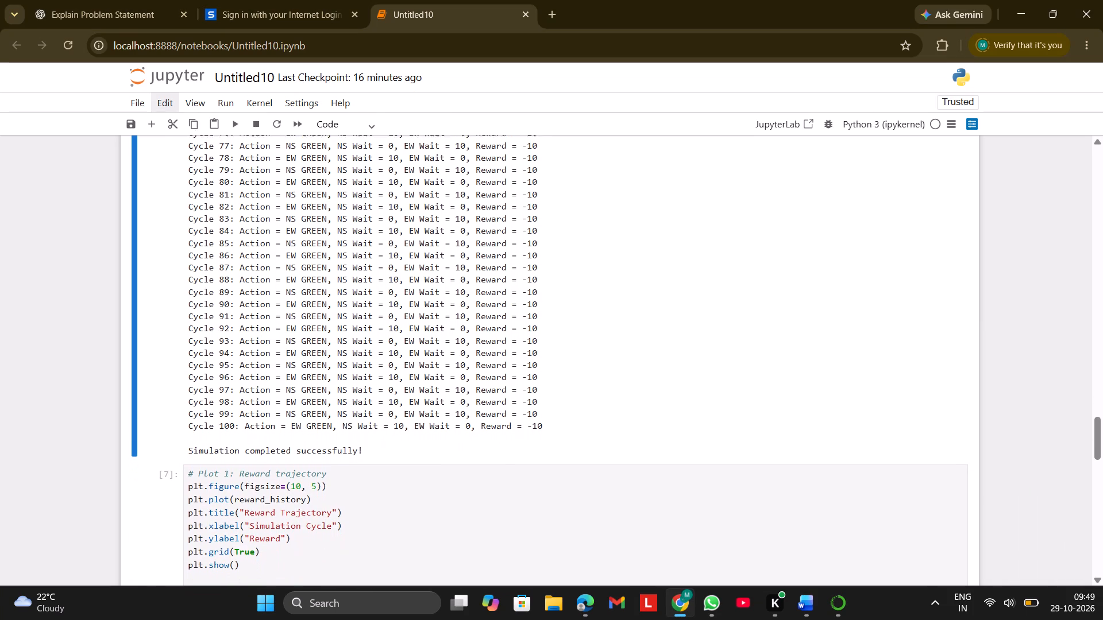
pyautogui.scroll(-2, 601, 540)
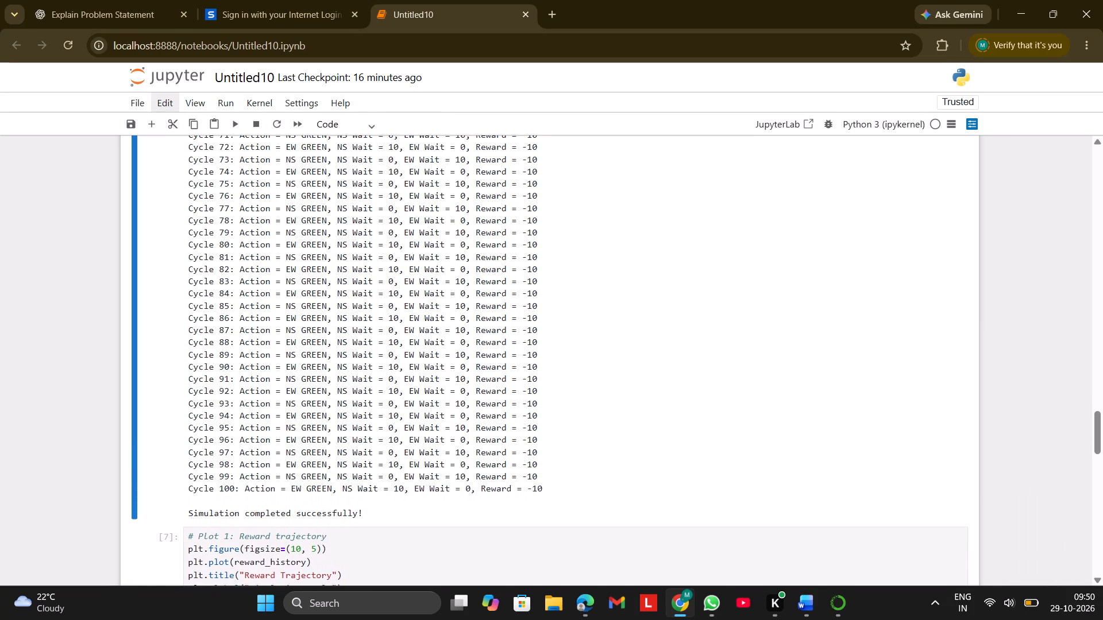
pyautogui.scroll(-1, 601, 540)
pyautogui.press('shift+super+s')
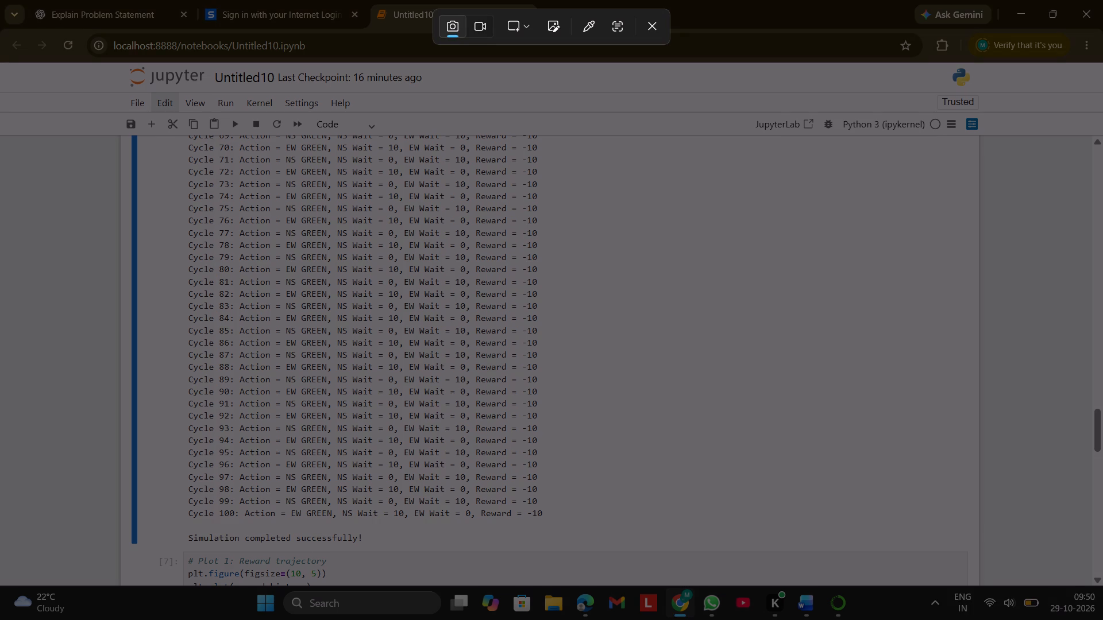
pyautogui.moveTo(159, 136); pyautogui.dragTo(842, 540)
pyautogui.hscroll(3, 495, 499)
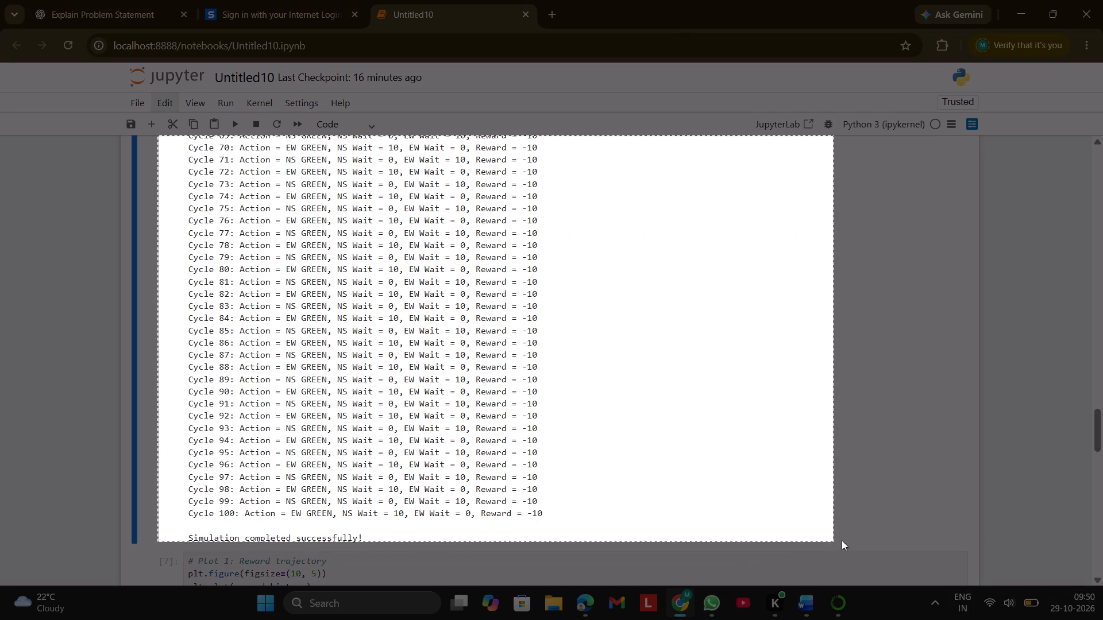
pyautogui.moveTo(842, 540); pyautogui.dragTo(881, 553)
pyautogui.click(805, 604)
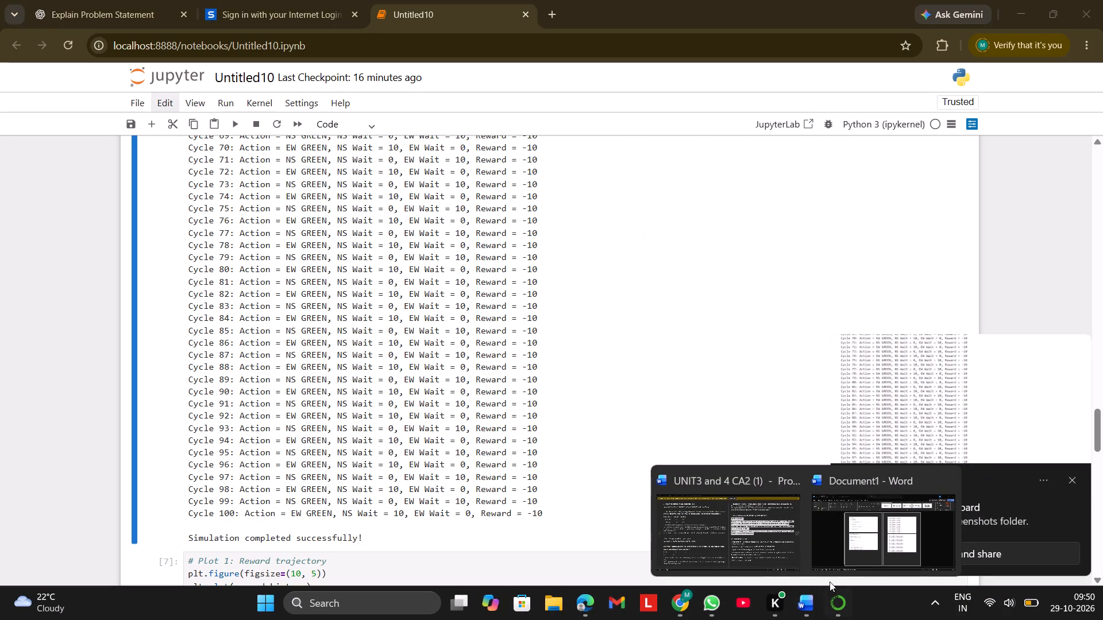
pyautogui.click(880, 539)
pyautogui.hotkey('ctrl', 'v')
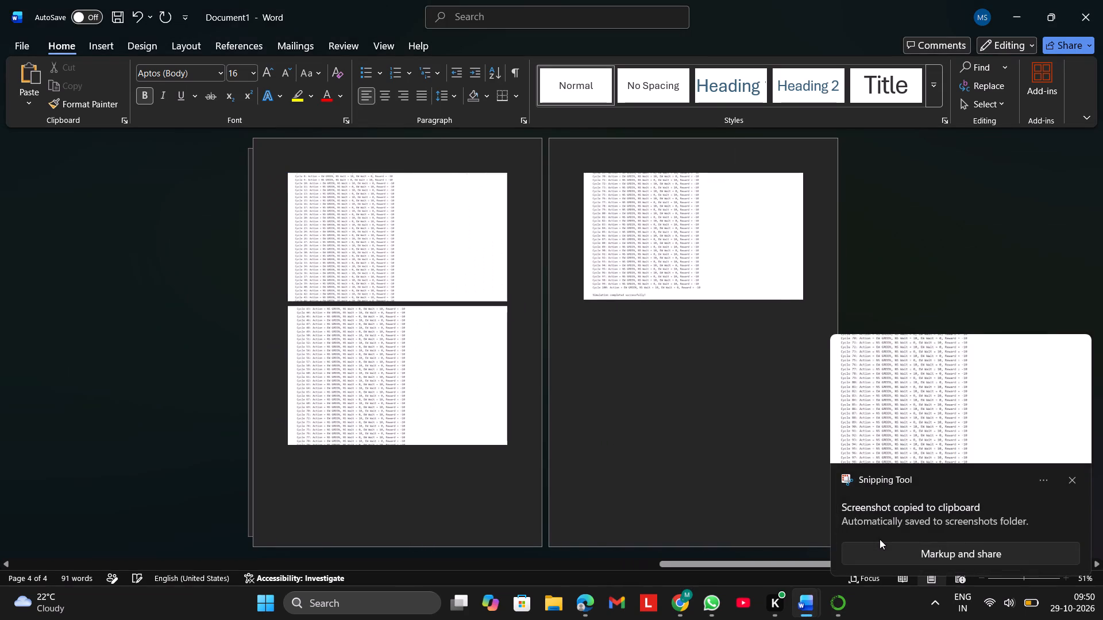
pyautogui.press('Return')
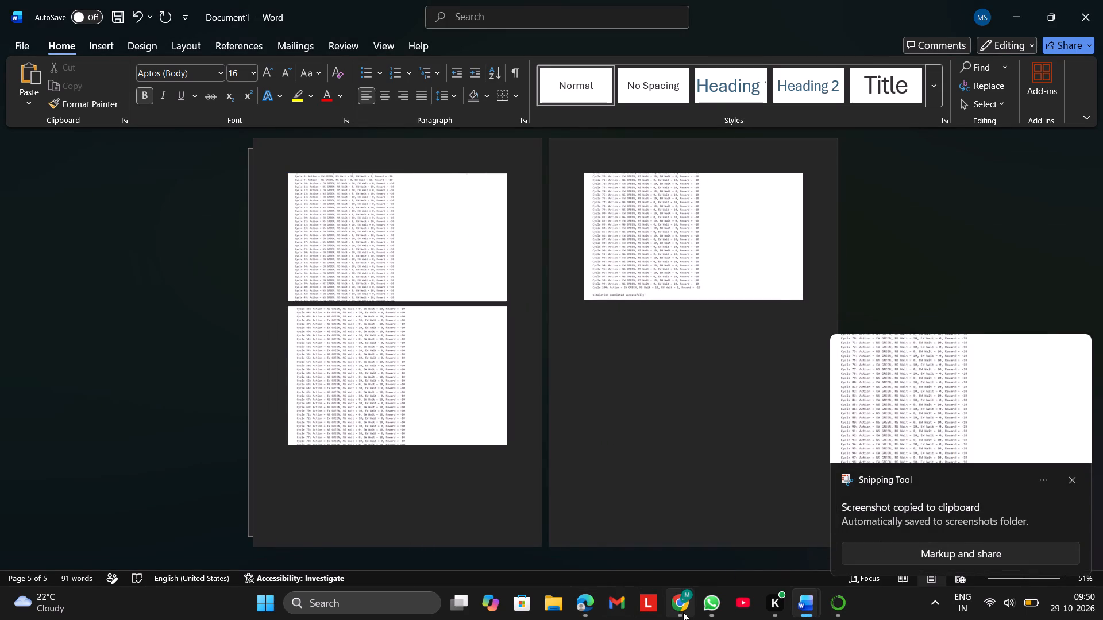
# Snip notebook cell [7]'s code for the two trajectory plots and final results from Chrome and paste it below the last output image in Word.
pyautogui.click(683, 612)
pyautogui.scroll(-2, 521, 474)
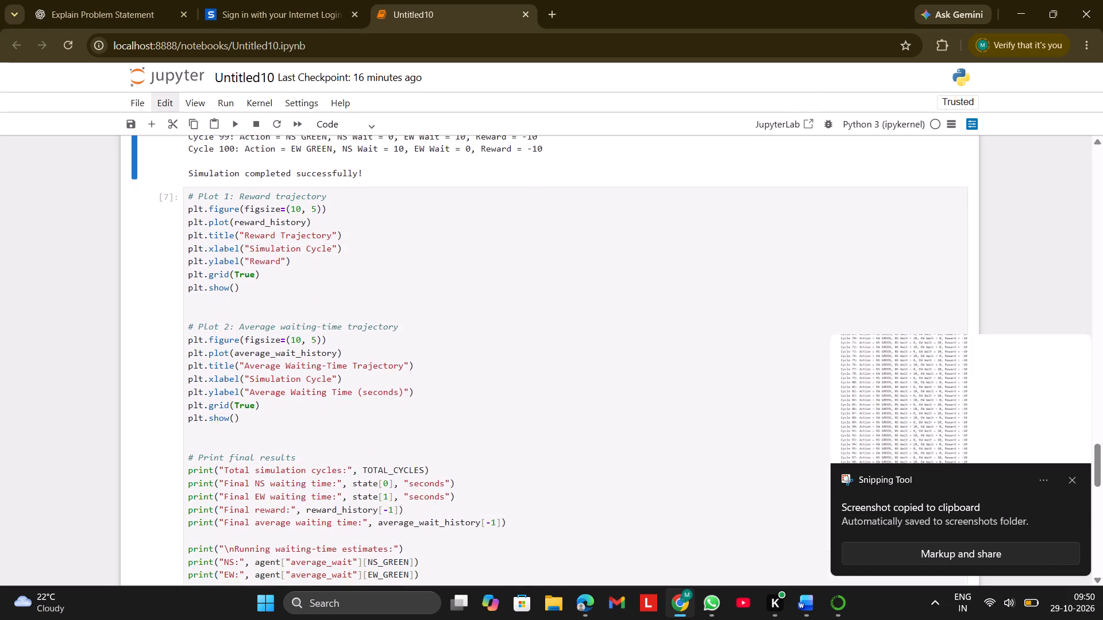
pyautogui.scroll(-3, 521, 474)
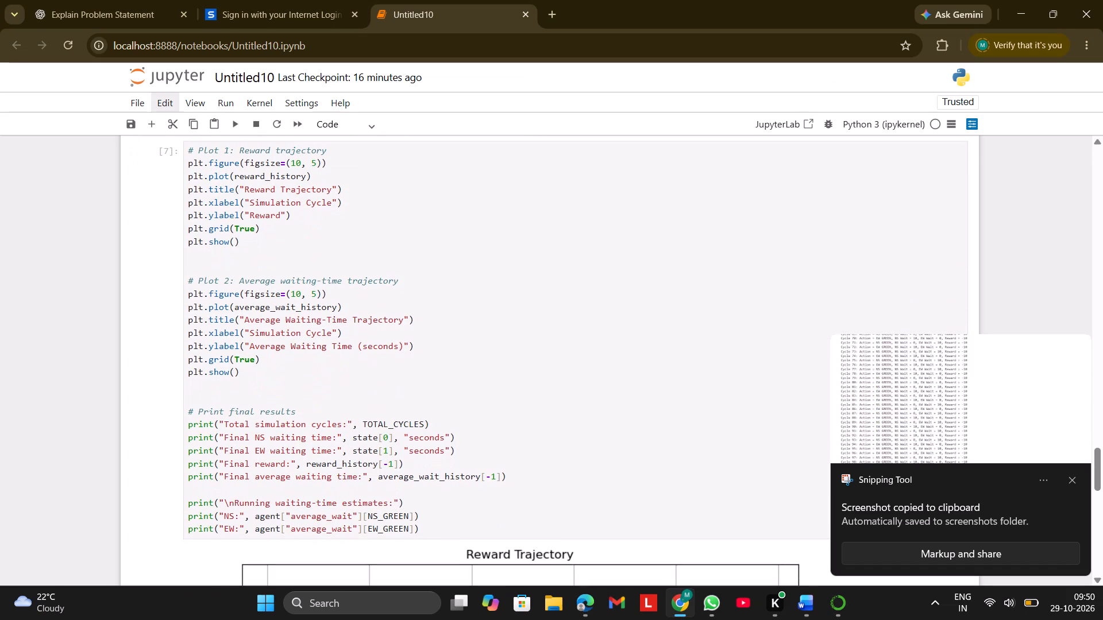
pyautogui.press('shift+super+s')
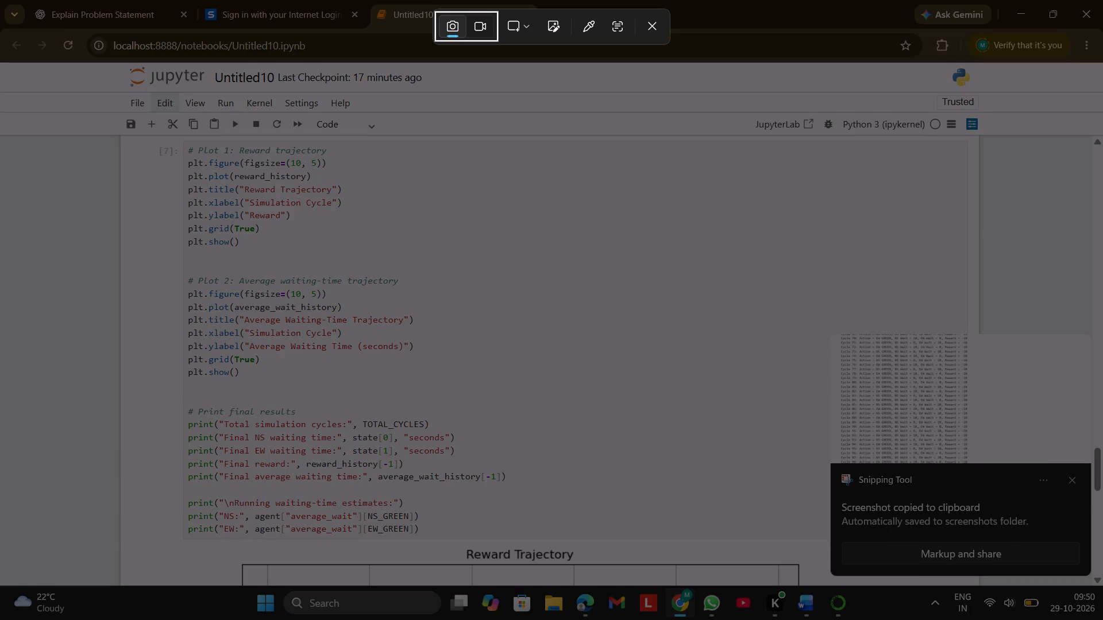
pyautogui.moveTo(145, 136); pyautogui.dragTo(742, 555)
pyautogui.hscroll(4, 372, 387)
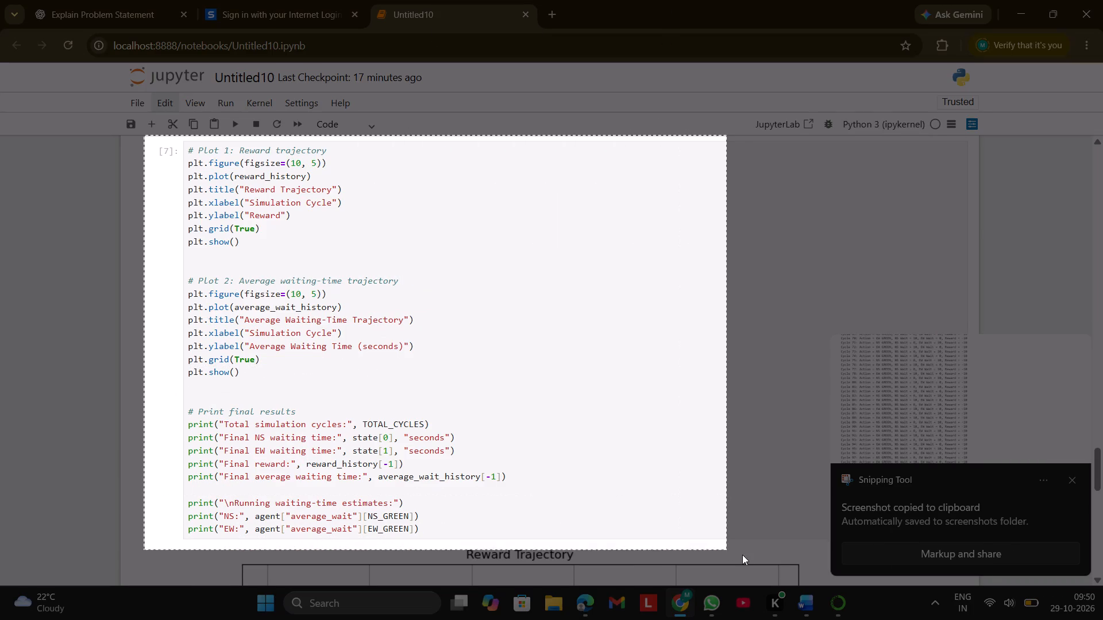
pyautogui.moveTo(742, 555); pyautogui.dragTo(831, 560)
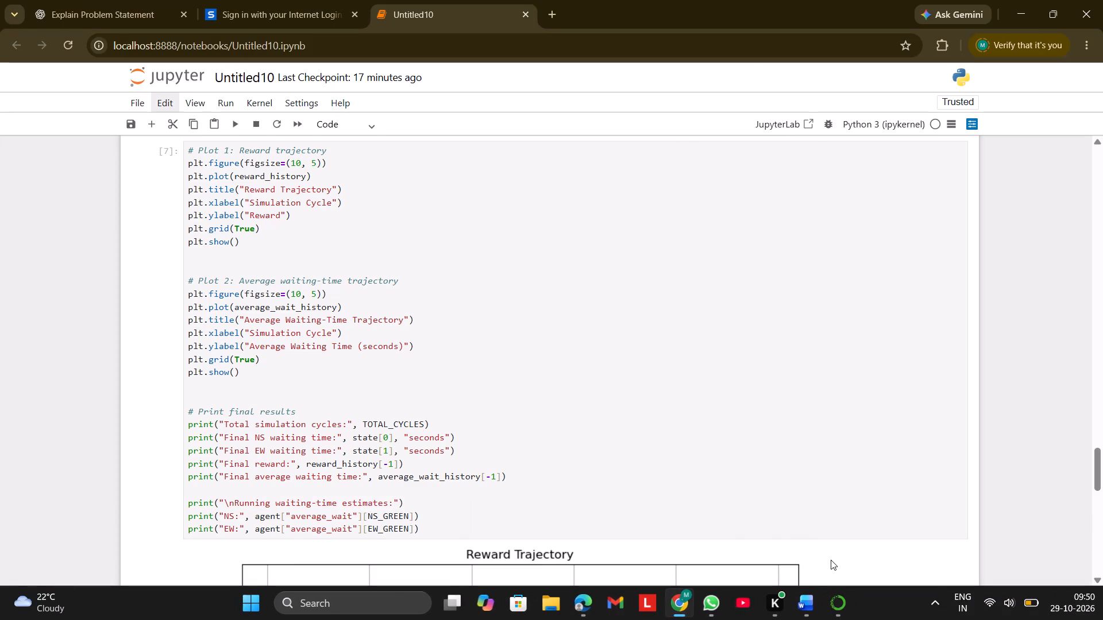
pyautogui.click(900, 527)
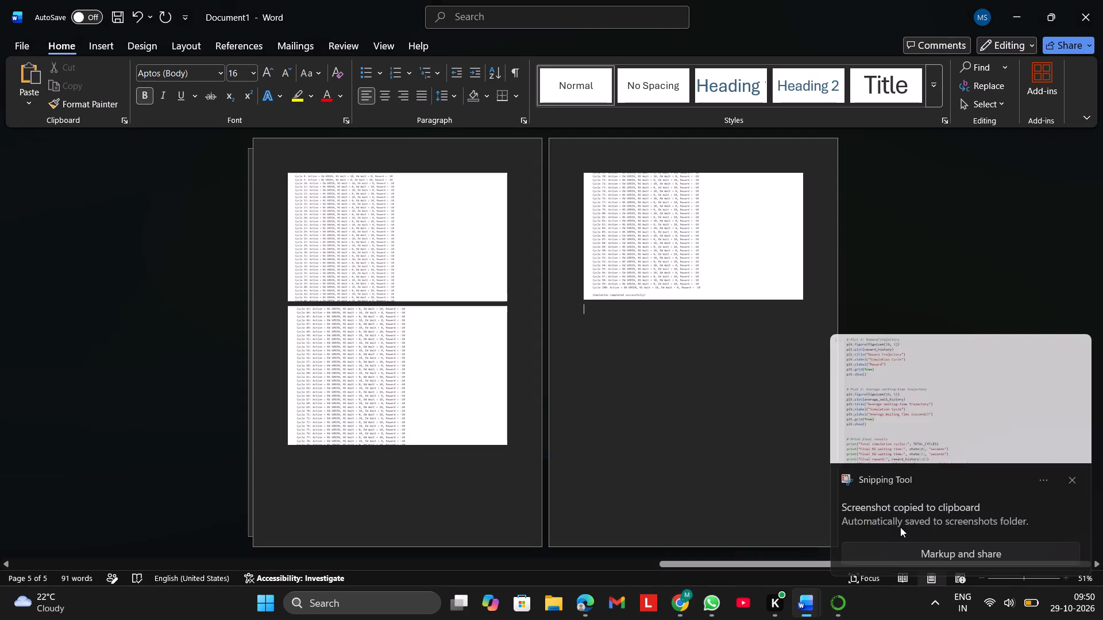
pyautogui.hotkey('ctrl', 'v')
pyautogui.press('Return')
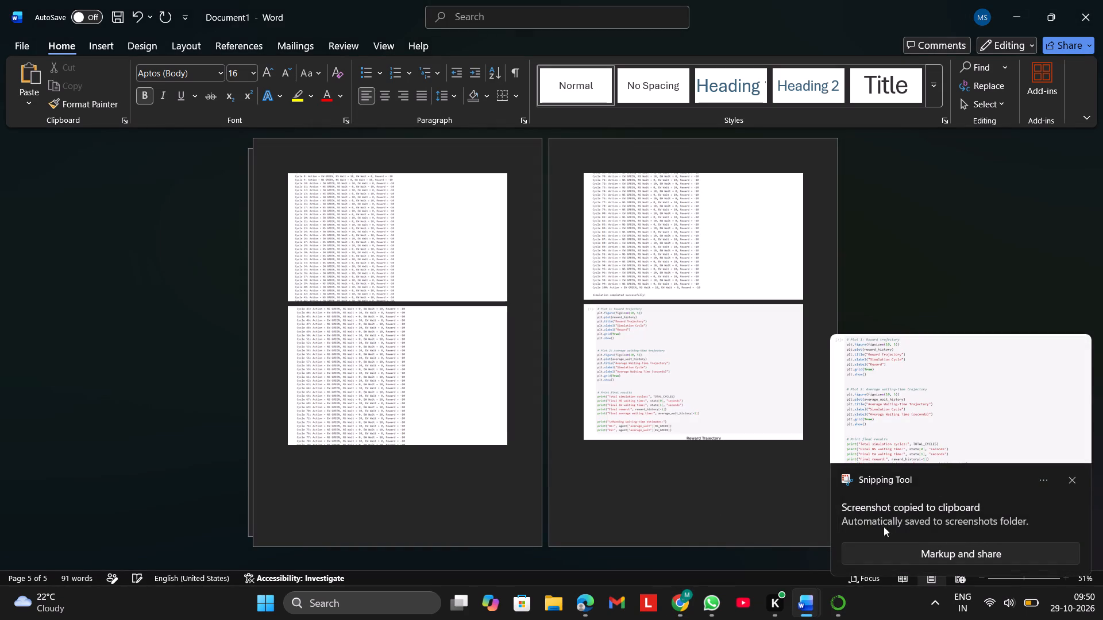
pyautogui.click(582, 603)
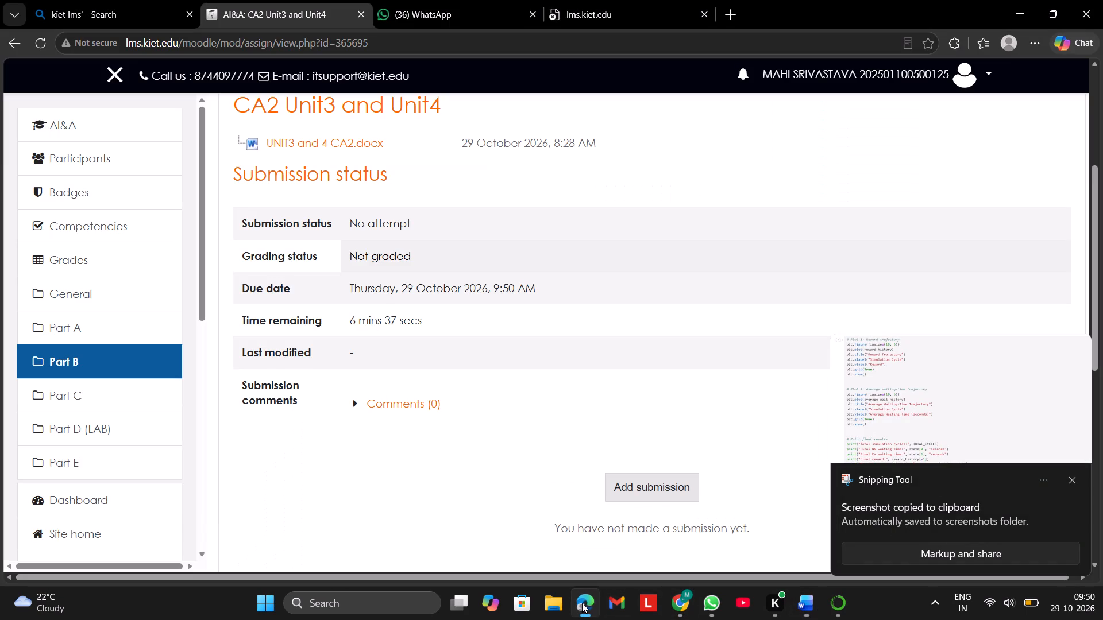
# Snip the Reward Trajectory plot from the Chrome notebook and paste it after cell [7]'s code image in Word's Document1.
pyautogui.click(693, 610)
pyautogui.scroll(-2, 538, 468)
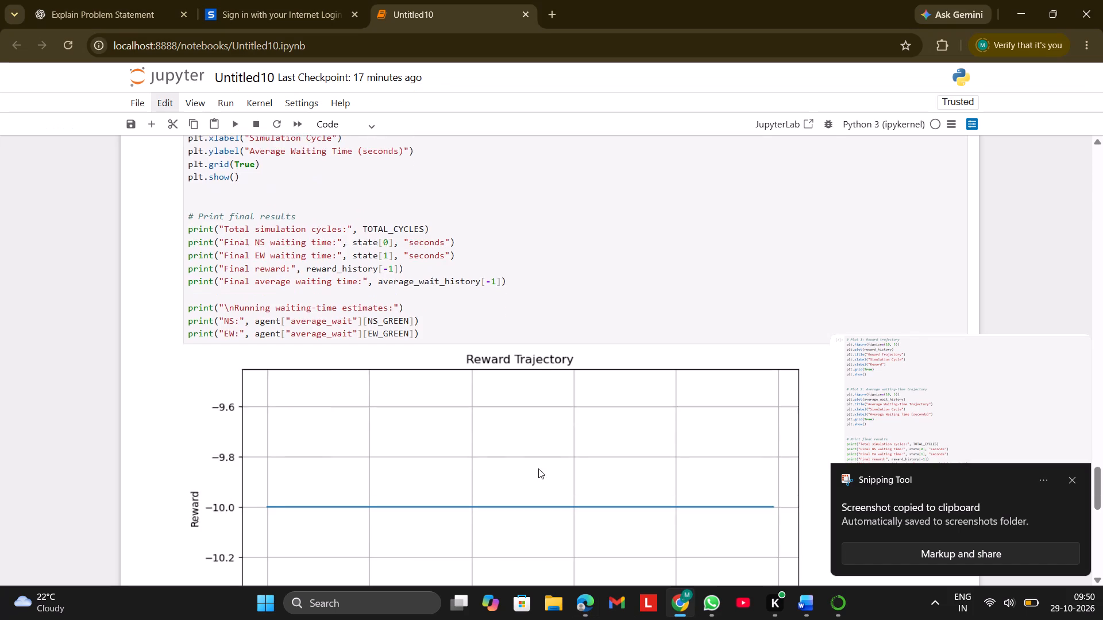
pyautogui.scroll(-2, 538, 468)
pyautogui.scroll(1, 538, 468)
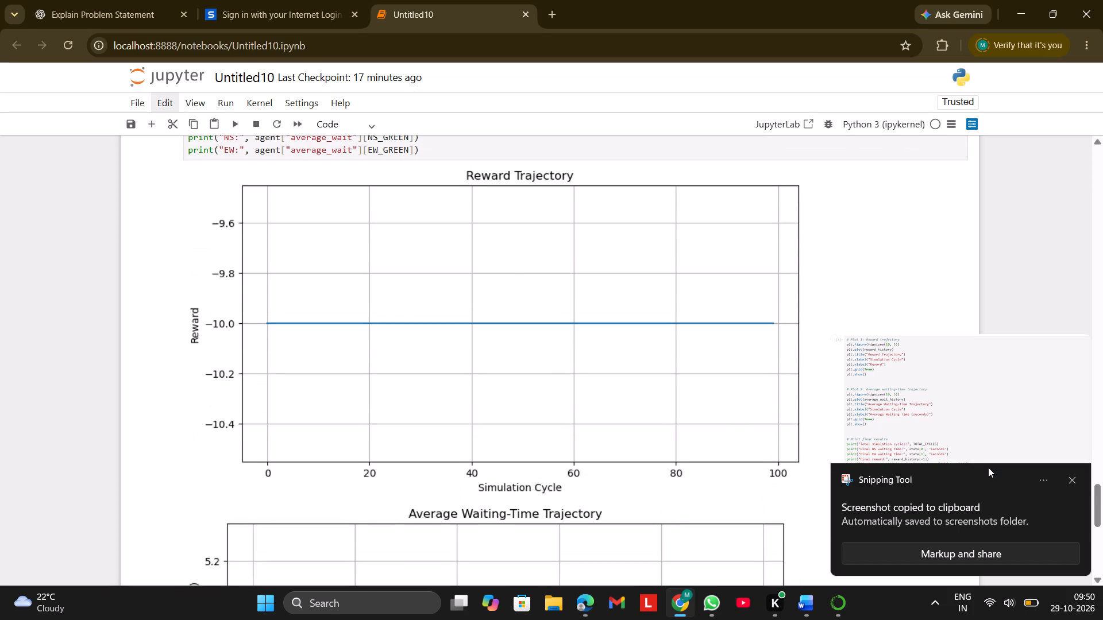
pyautogui.click(1072, 479)
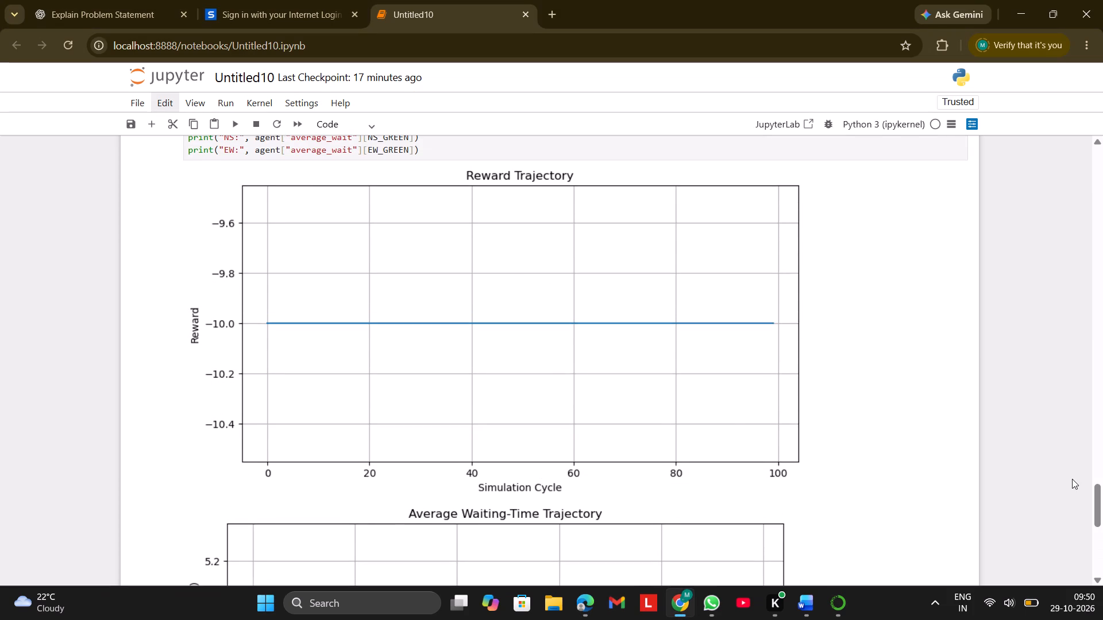
pyautogui.press('shift+super+s')
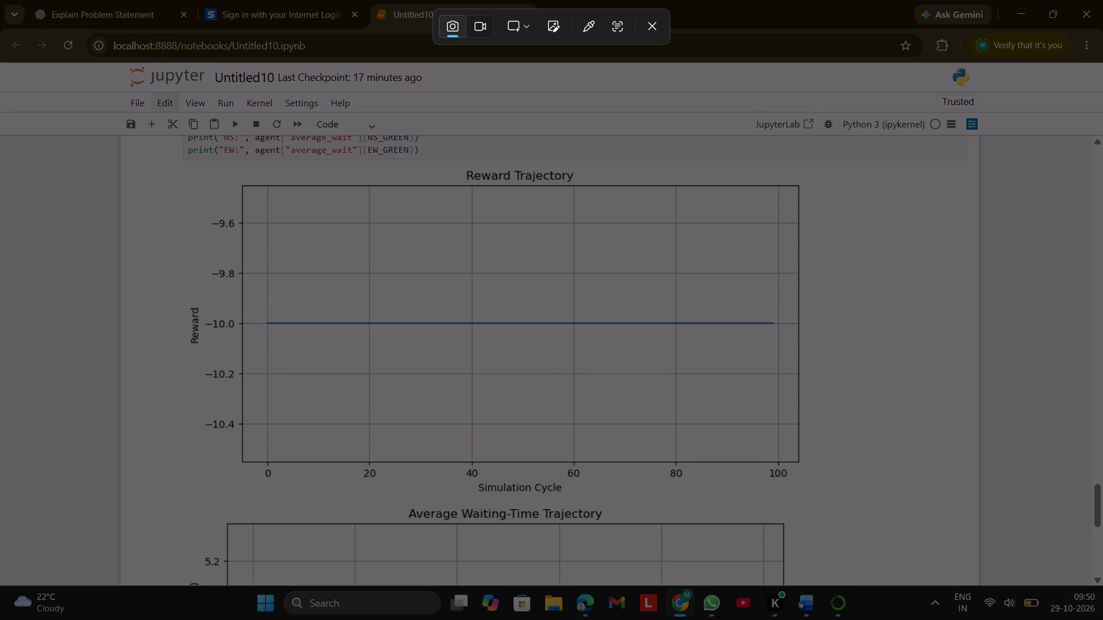
pyautogui.moveTo(118, 135); pyautogui.dragTo(989, 582)
pyautogui.hscroll(2, 769, 506)
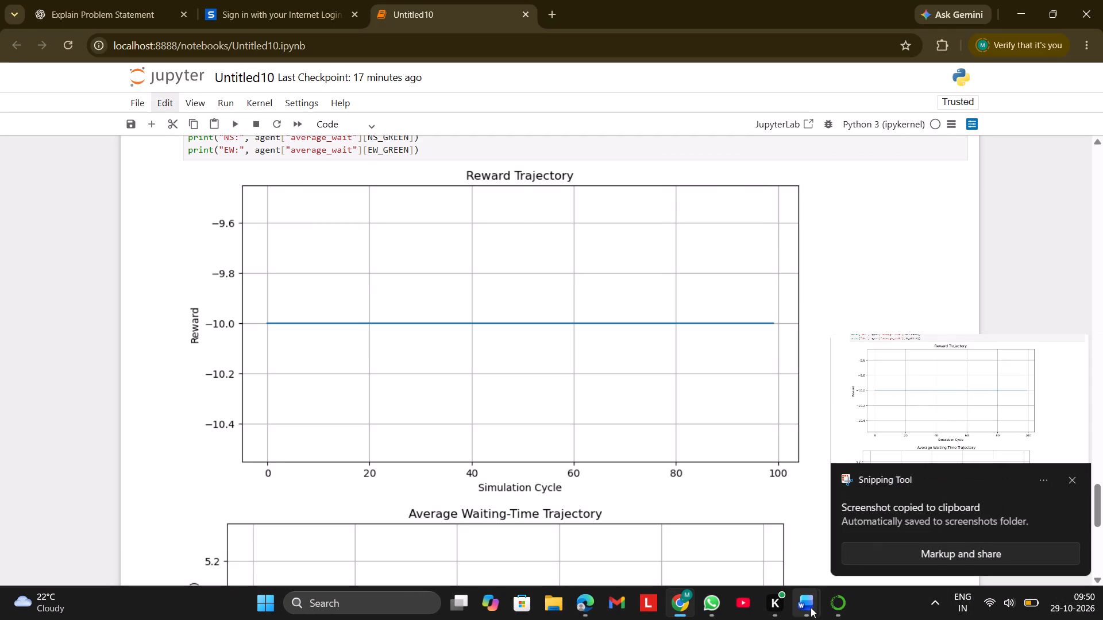
pyautogui.click(811, 607)
pyautogui.click(857, 550)
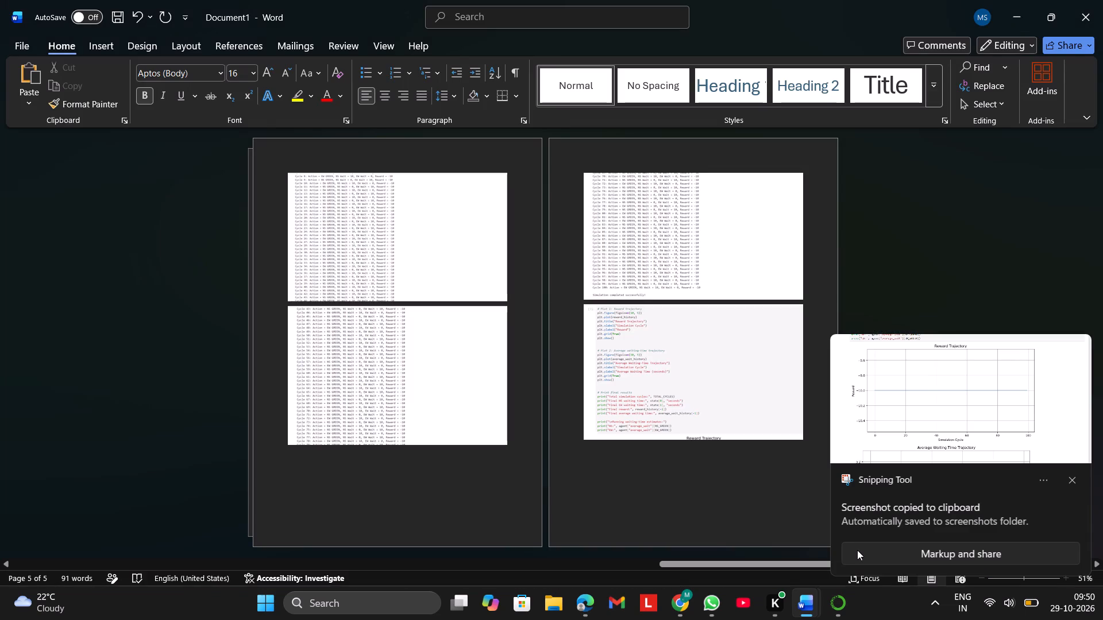
pyautogui.hotkey('ctrl', 'v')
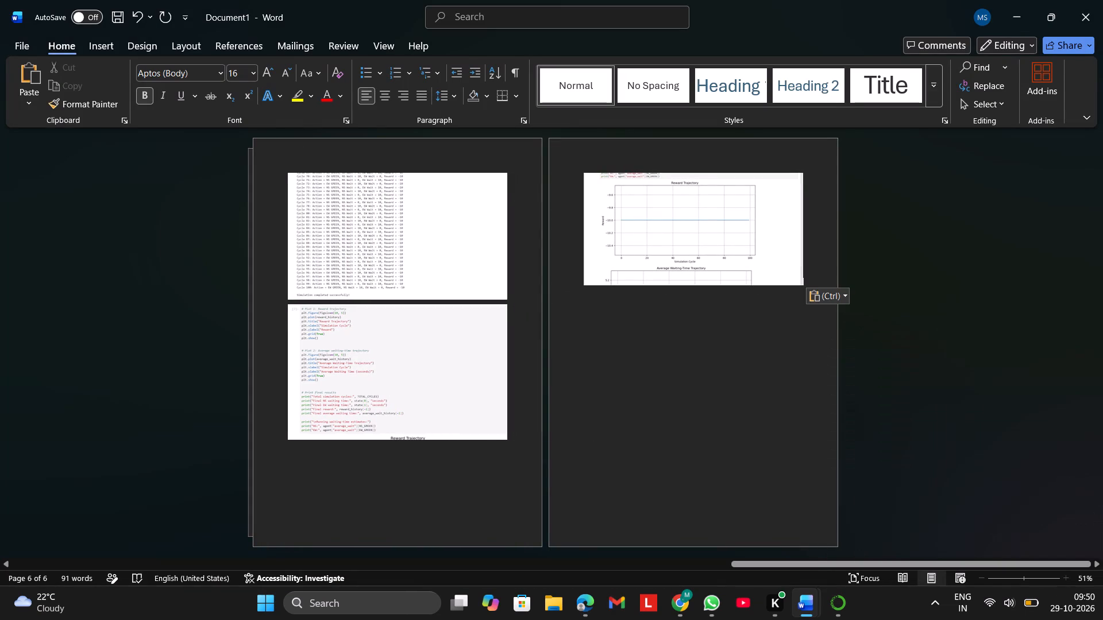
# Snip the Average Waiting-Time Trajectory plot with the printed final results from Chrome and paste it below the reward plot in Word.
pyautogui.click(681, 611)
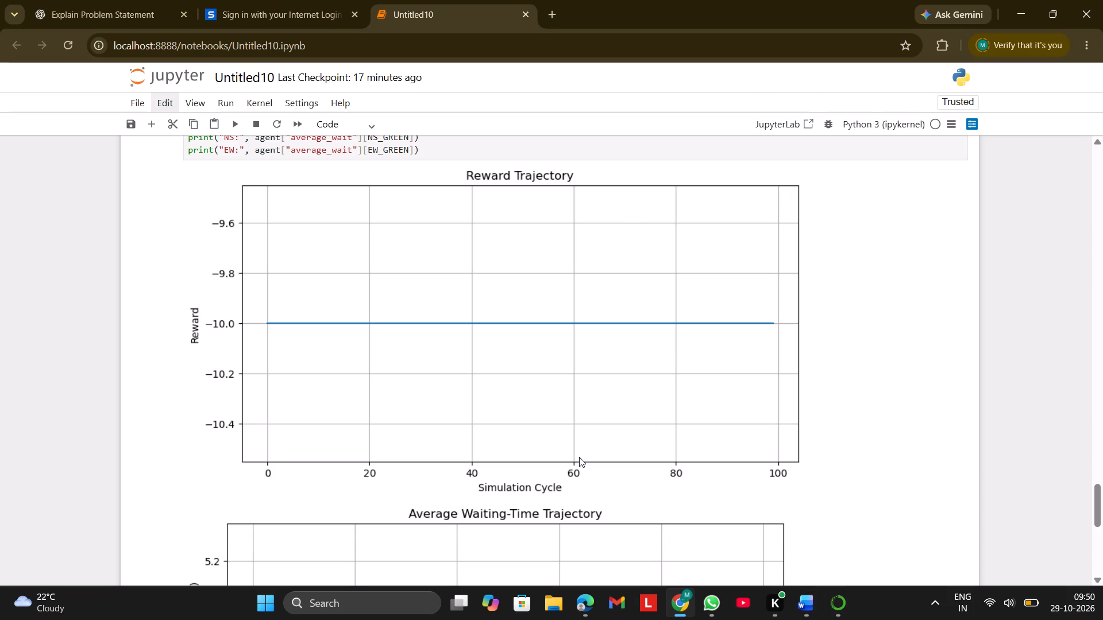
pyautogui.scroll(-4, 579, 457)
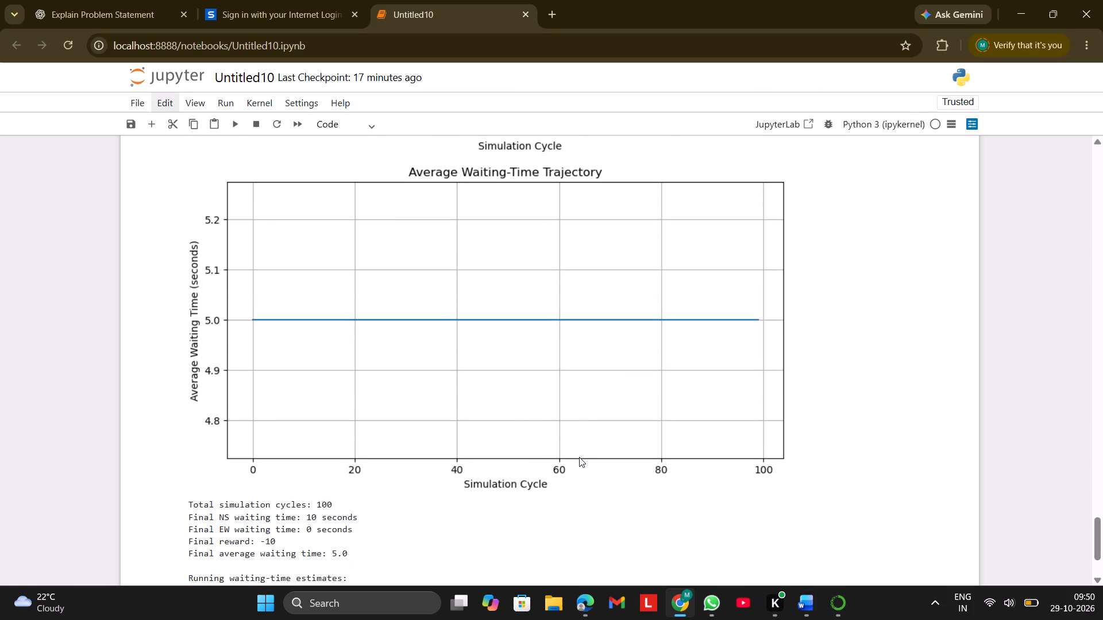
pyautogui.scroll(-1, 579, 457)
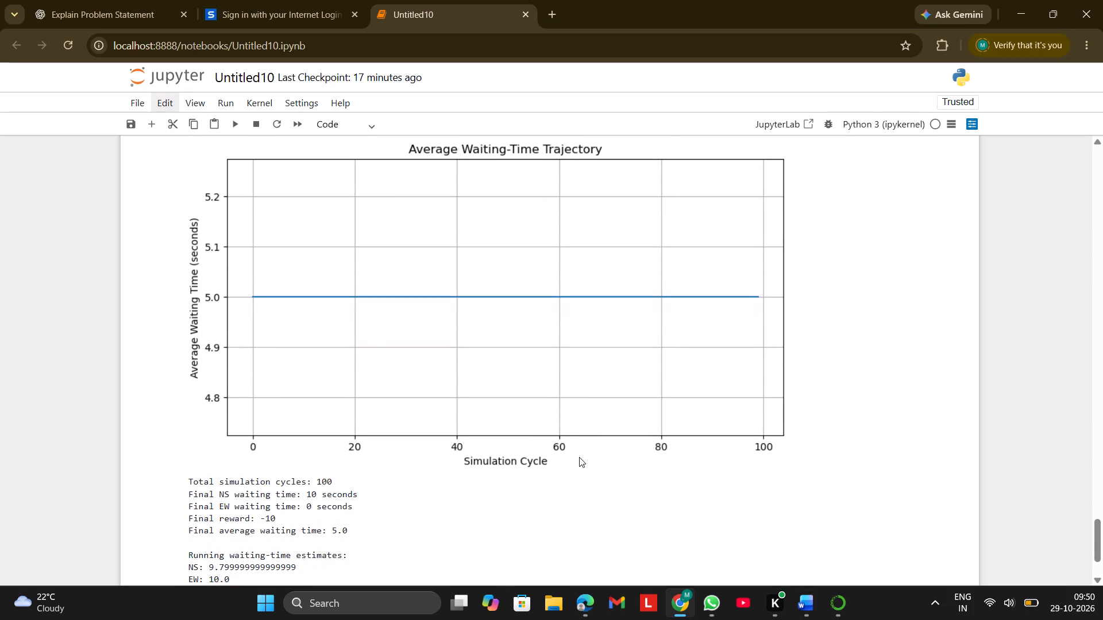
pyautogui.press('shift+super+s')
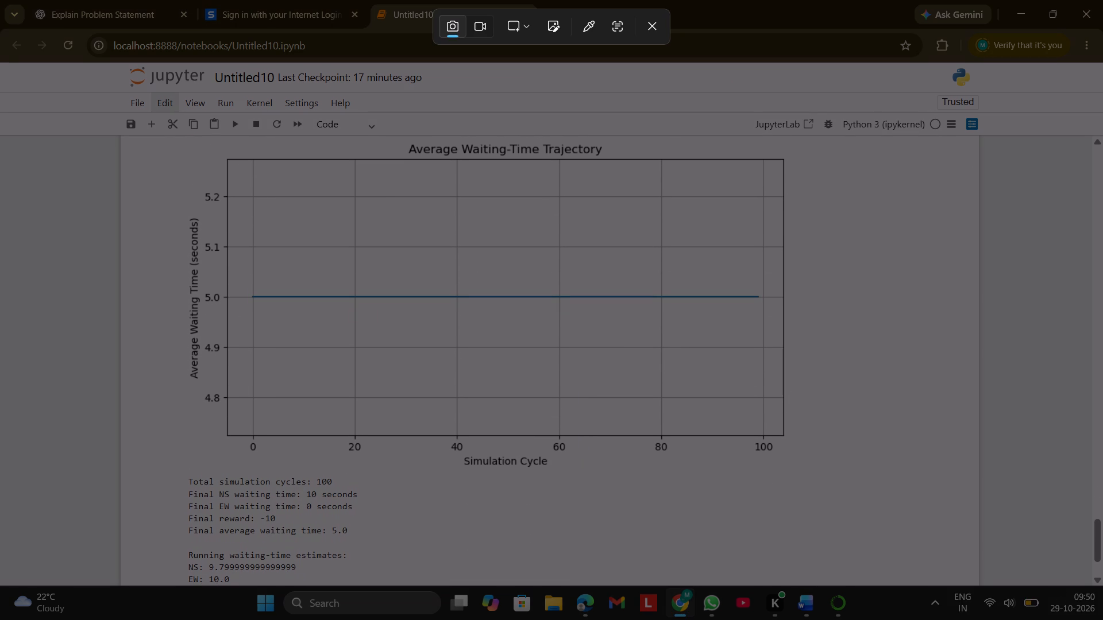
pyautogui.moveTo(120, 133); pyautogui.dragTo(939, 585)
pyautogui.hscroll(4, 392, 486)
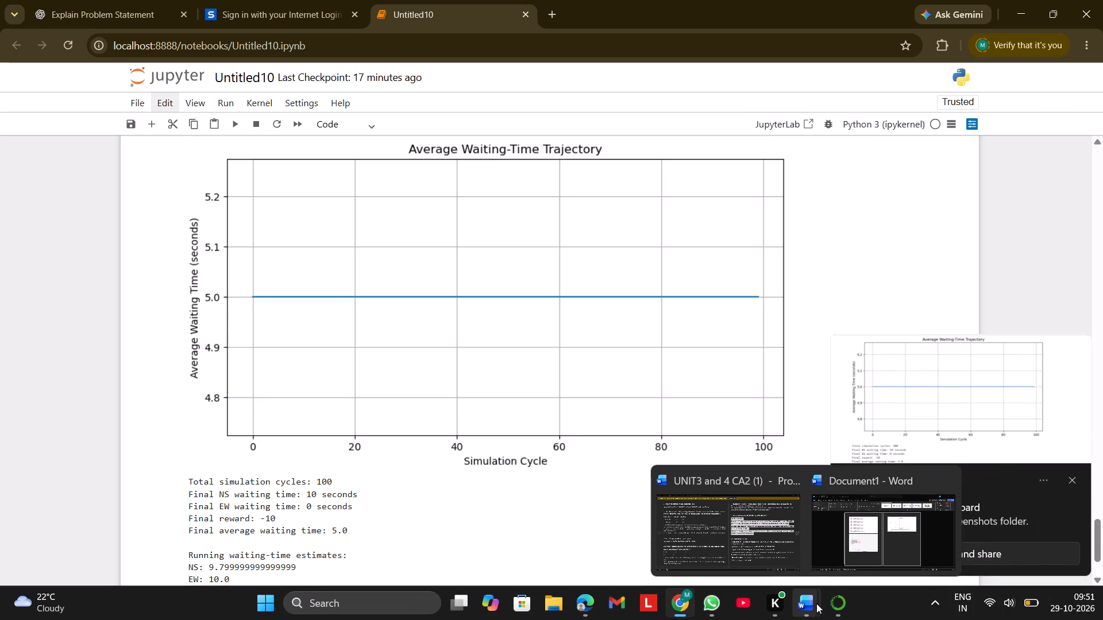
pyautogui.click(851, 547)
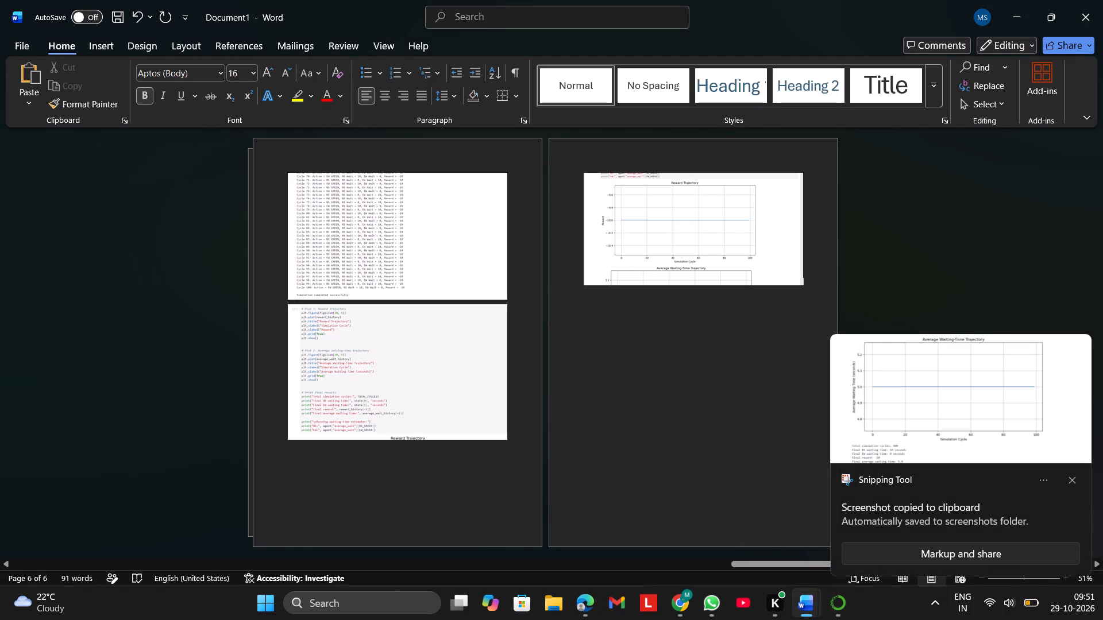
pyautogui.hotkey('ctrl', 'v')
pyautogui.press('Return')
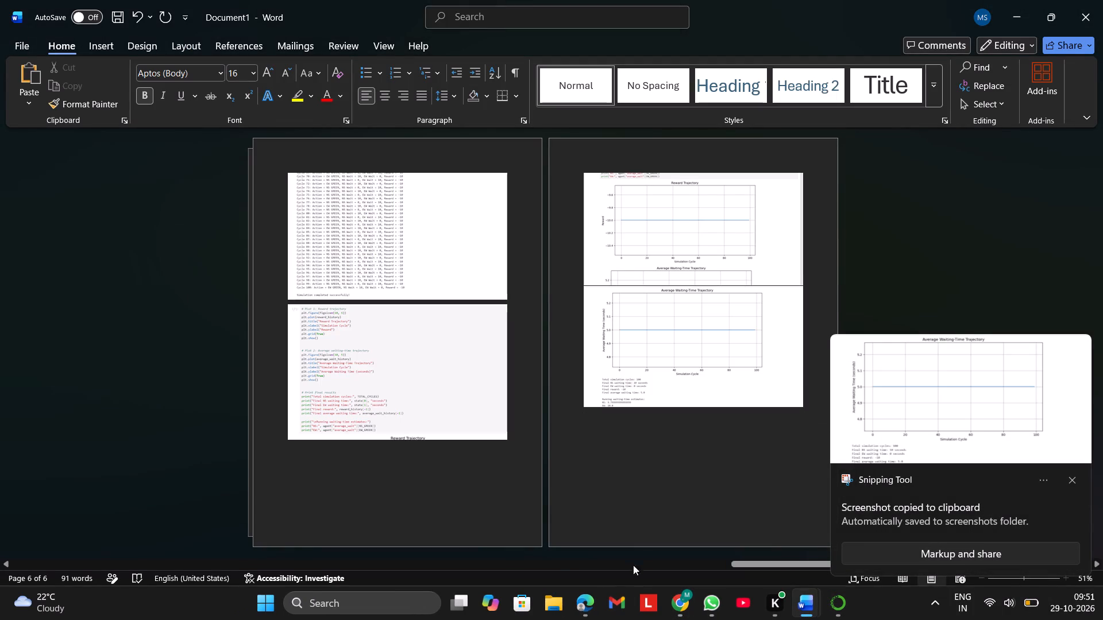
# Check the end of the Chrome notebook for uncaptured output and review all pages of the Word document.
pyautogui.click(592, 610)
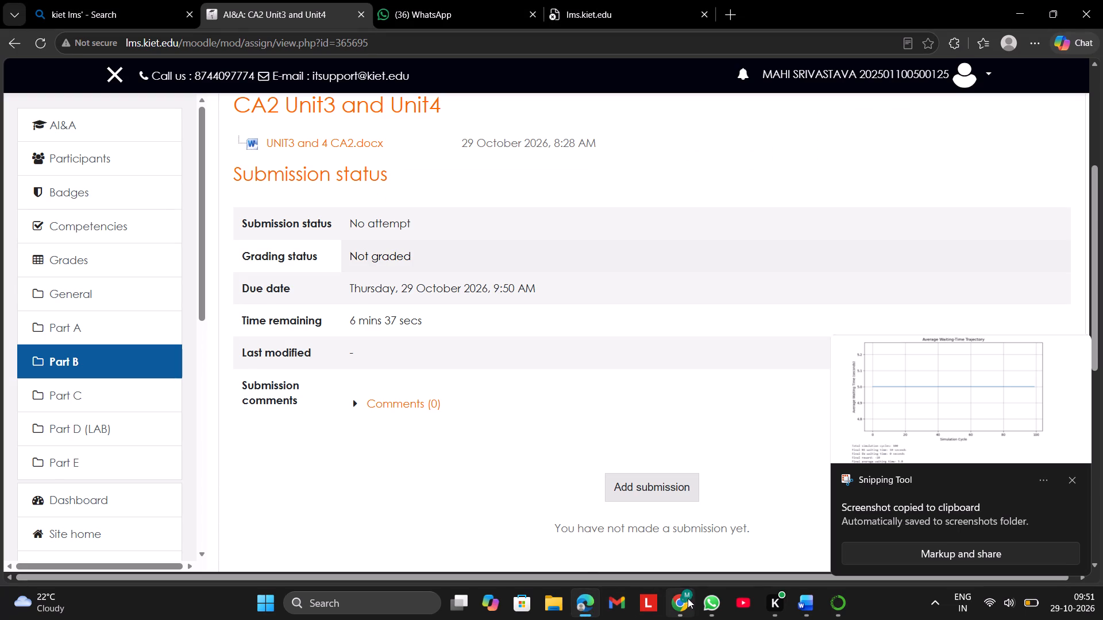
pyautogui.click(678, 601)
pyautogui.scroll(-3, 593, 510)
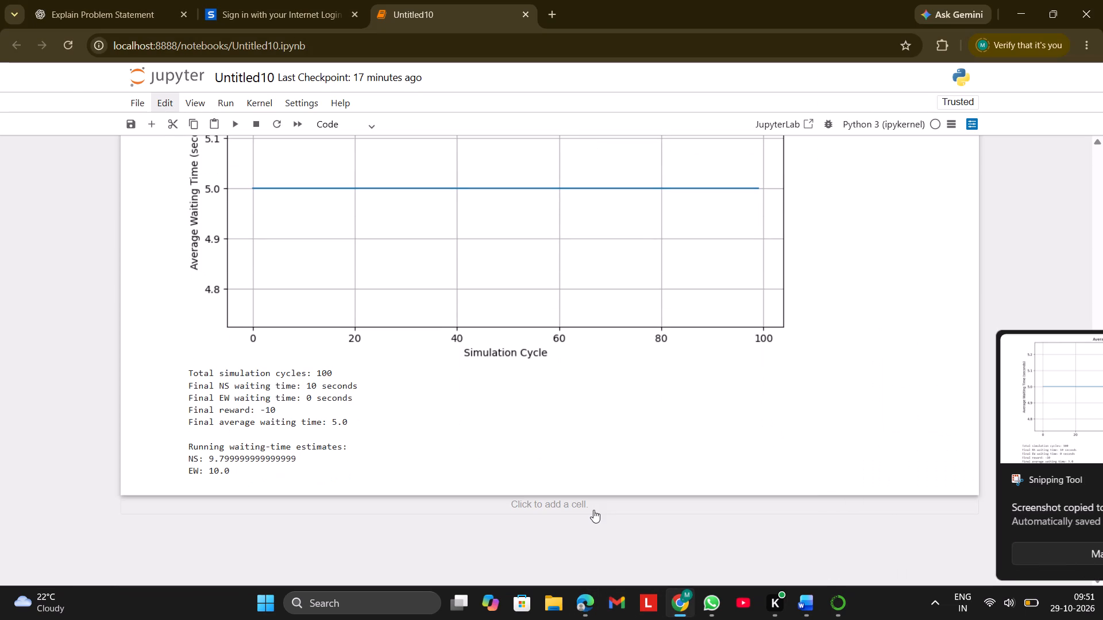
pyautogui.scroll(-1, 593, 510)
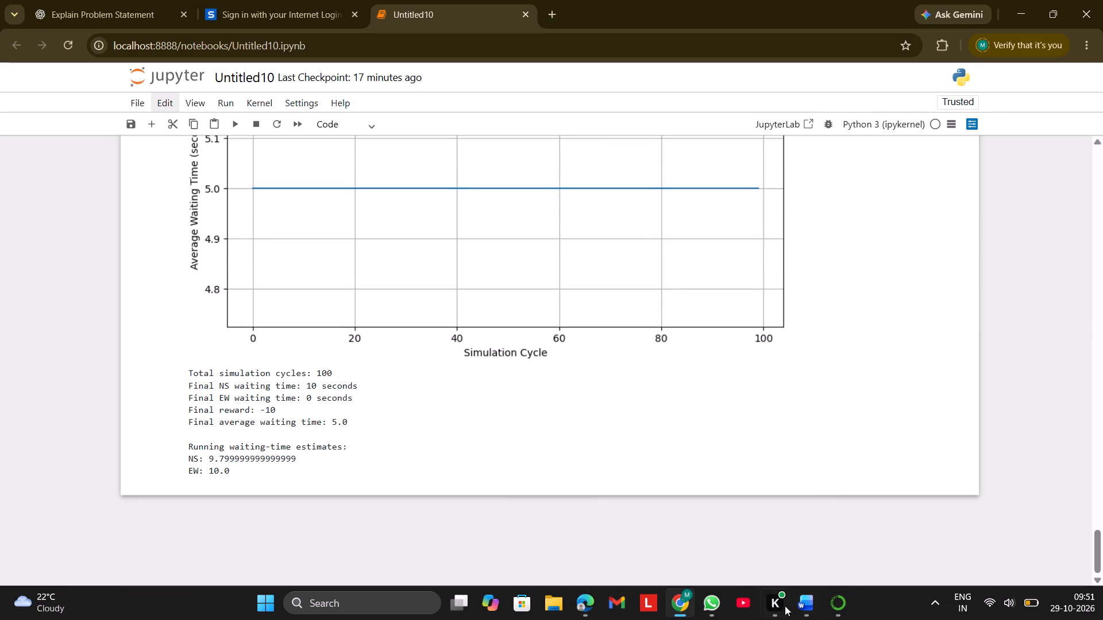
pyautogui.click(815, 606)
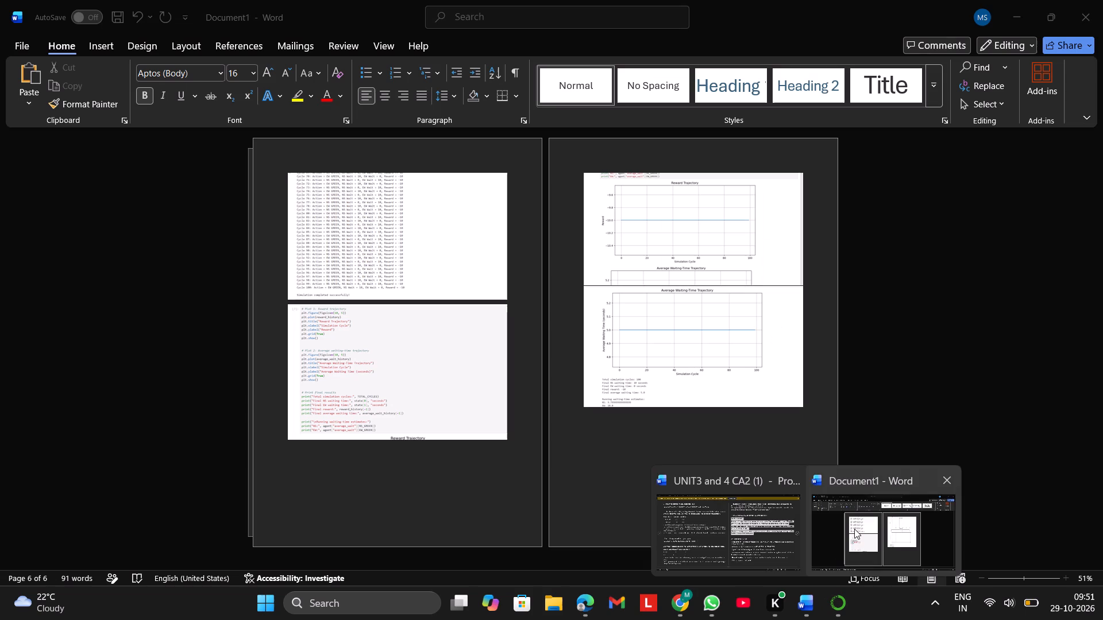
pyautogui.click(854, 529)
pyautogui.scroll(1, 491, 417)
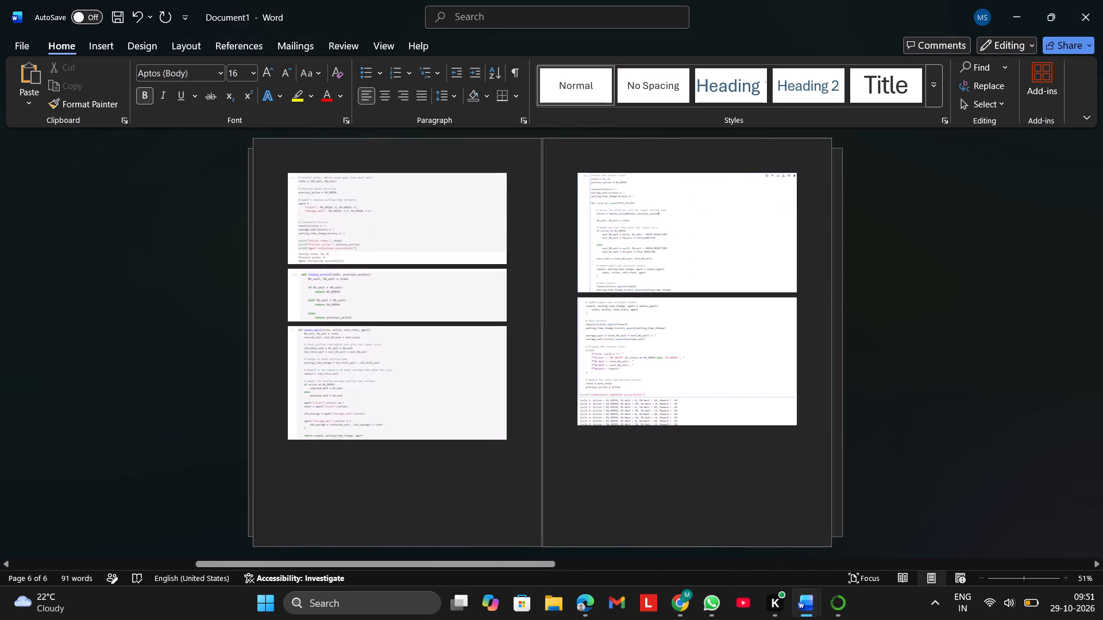
pyautogui.hscroll(1, 491, 417)
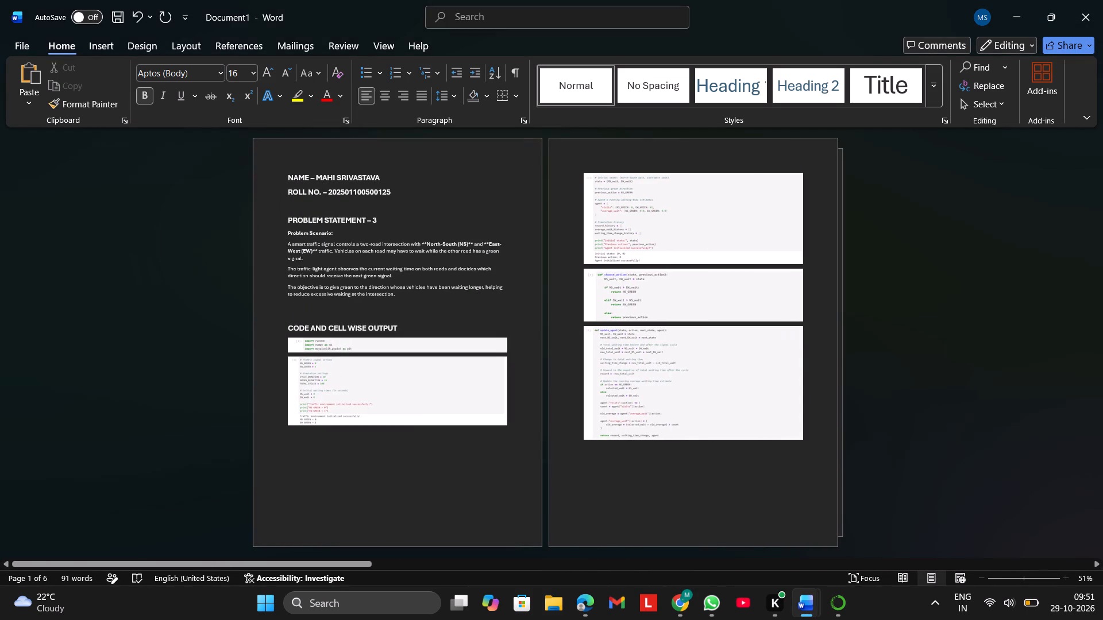
pyautogui.hscroll(-1, 777, 328)
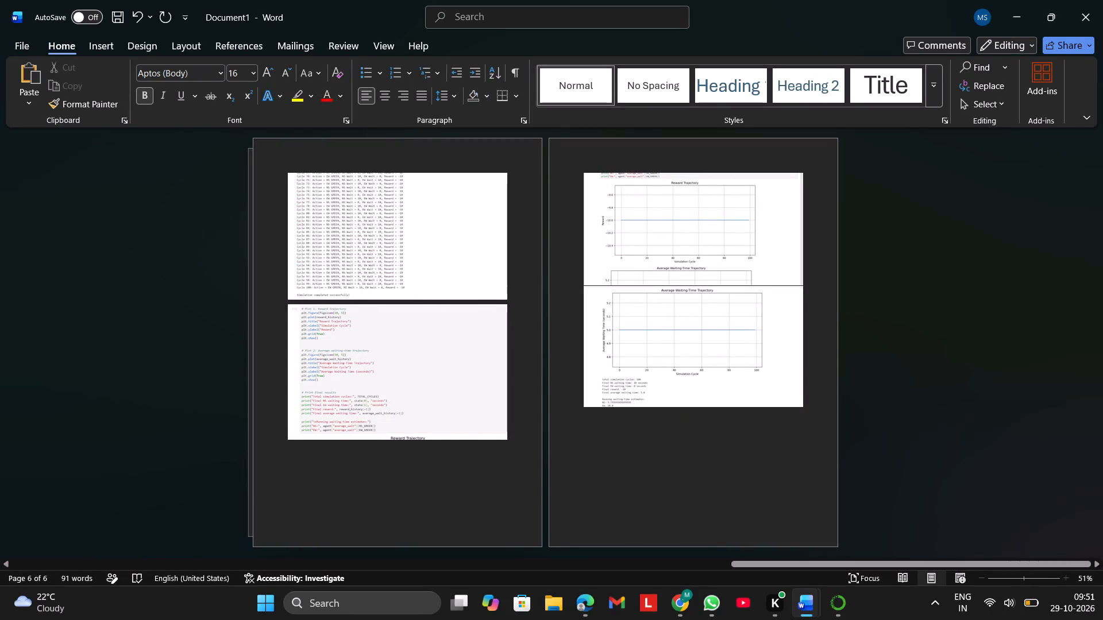
# Save the document as a PDF in Downloads, named with the student's name followed by _125_CA2.
pyautogui.click(26, 43)
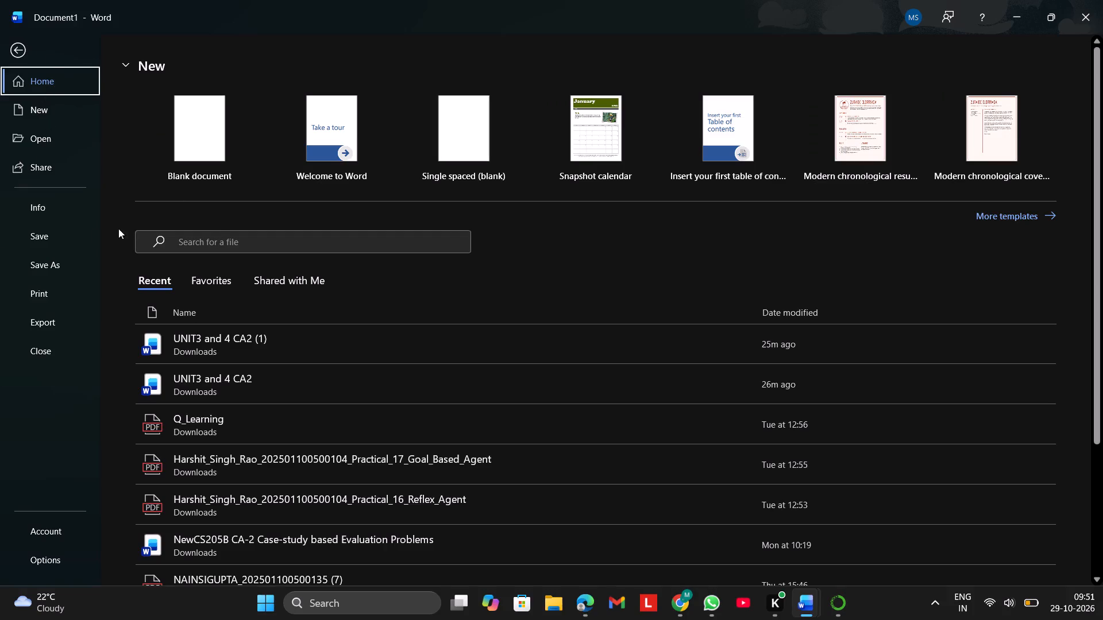
pyautogui.click(44, 237)
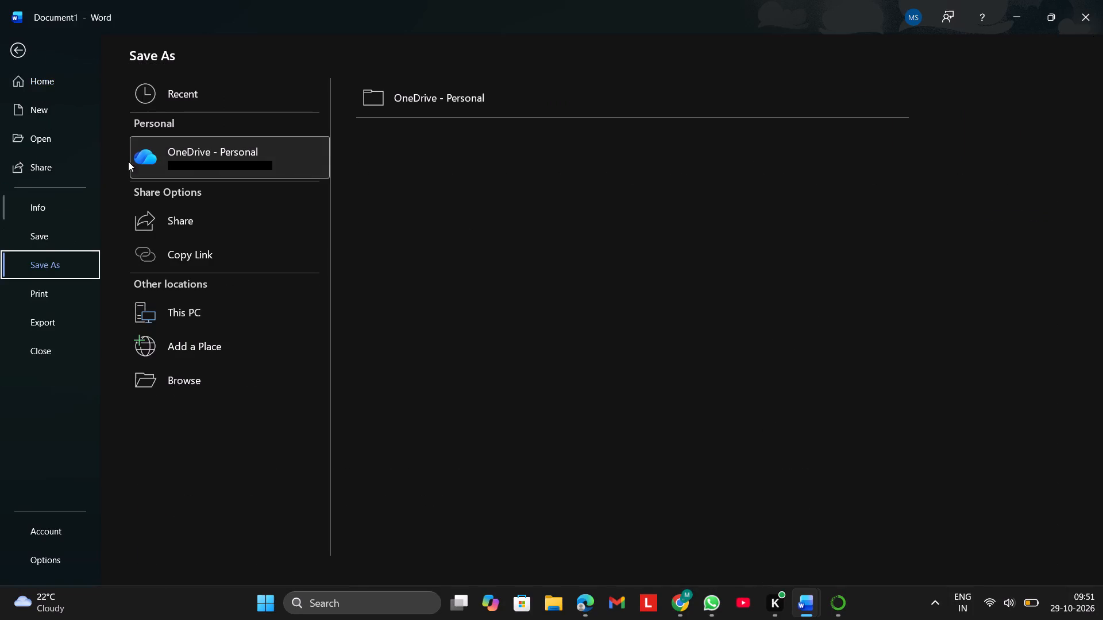
pyautogui.click(192, 317)
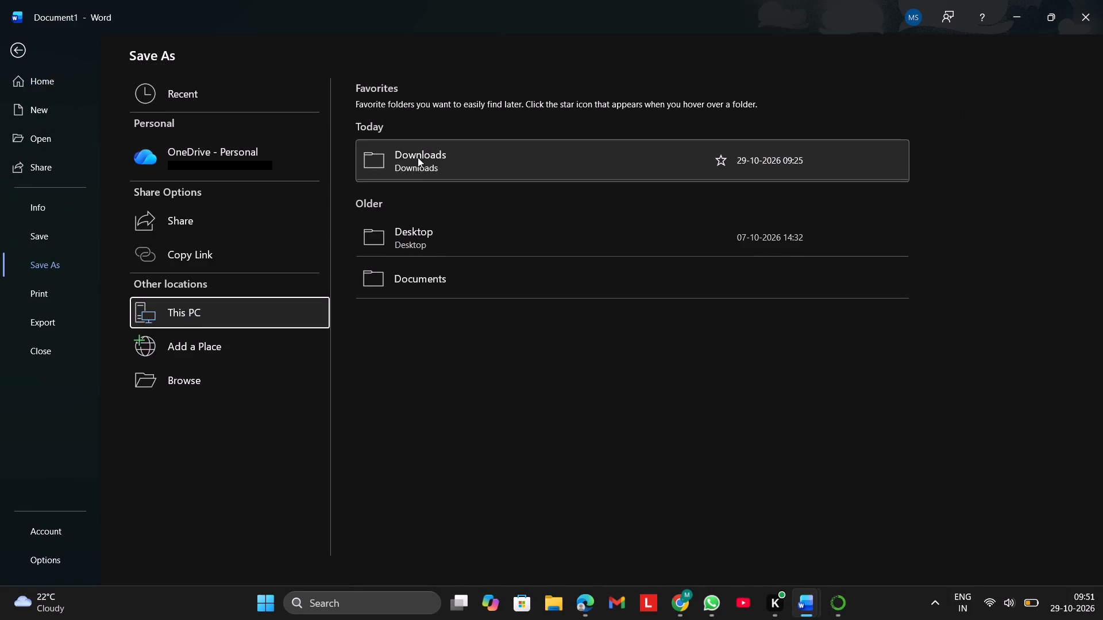
pyautogui.click(418, 157)
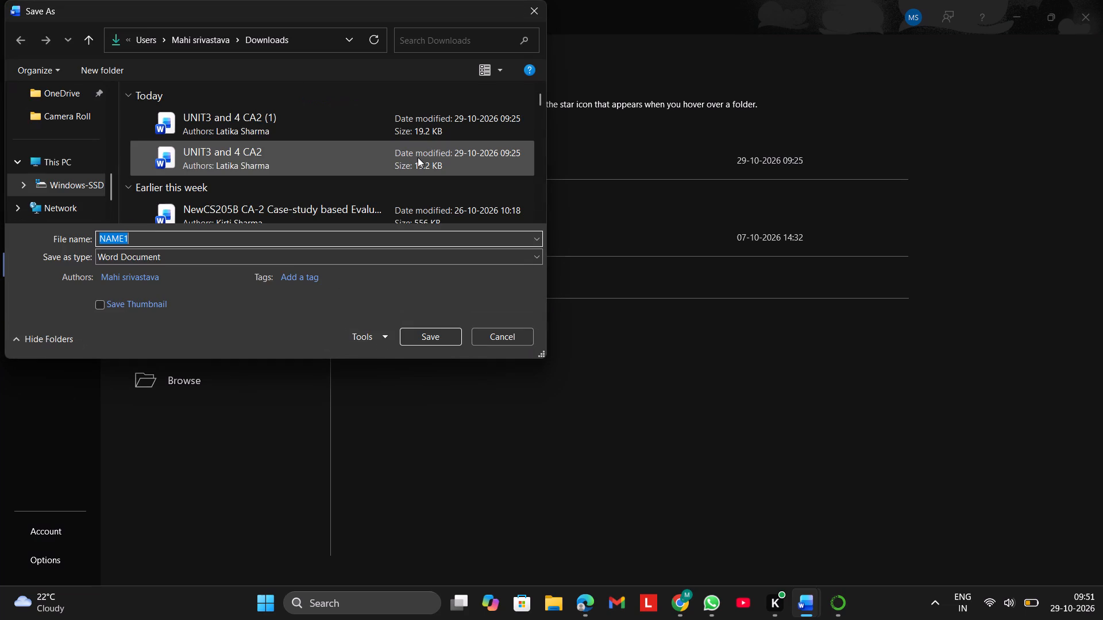
pyautogui.click(360, 261)
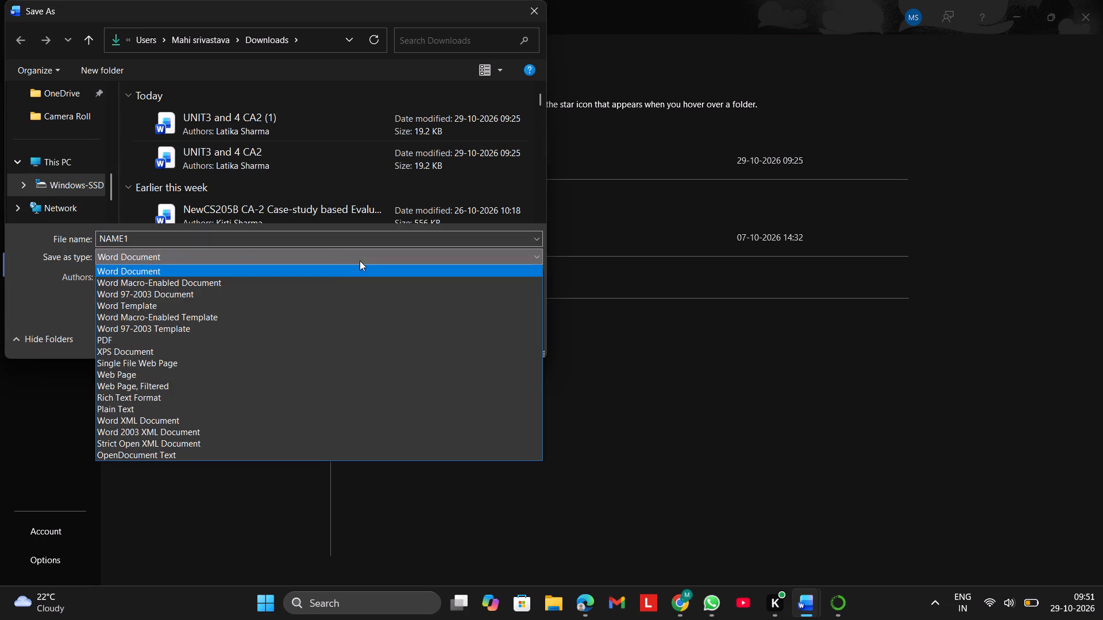
pyautogui.click(244, 343)
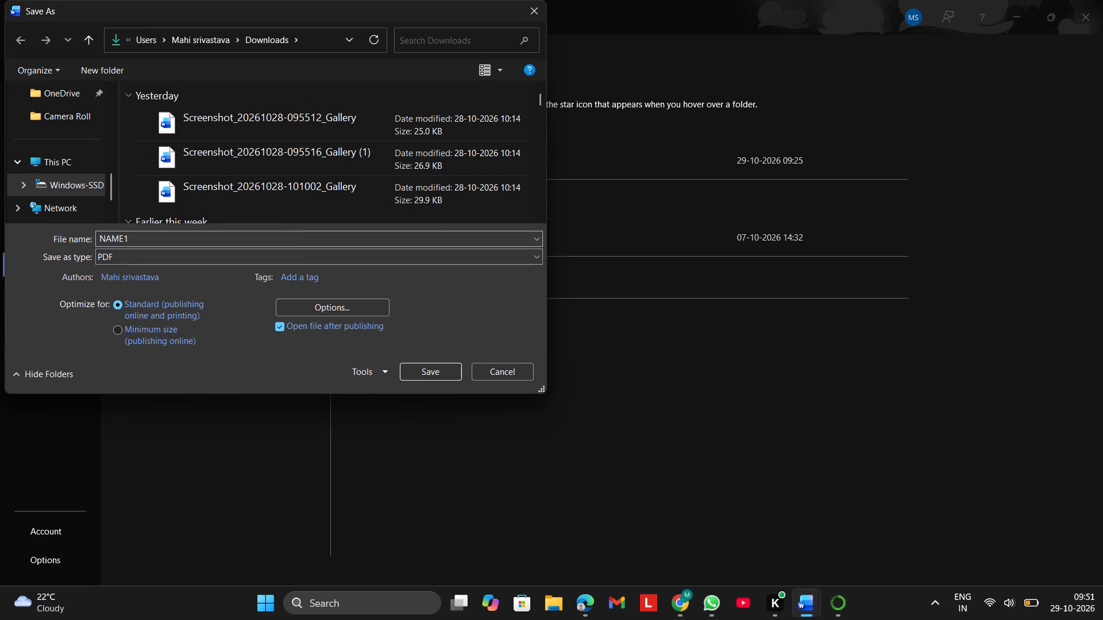
pyautogui.click(297, 238)
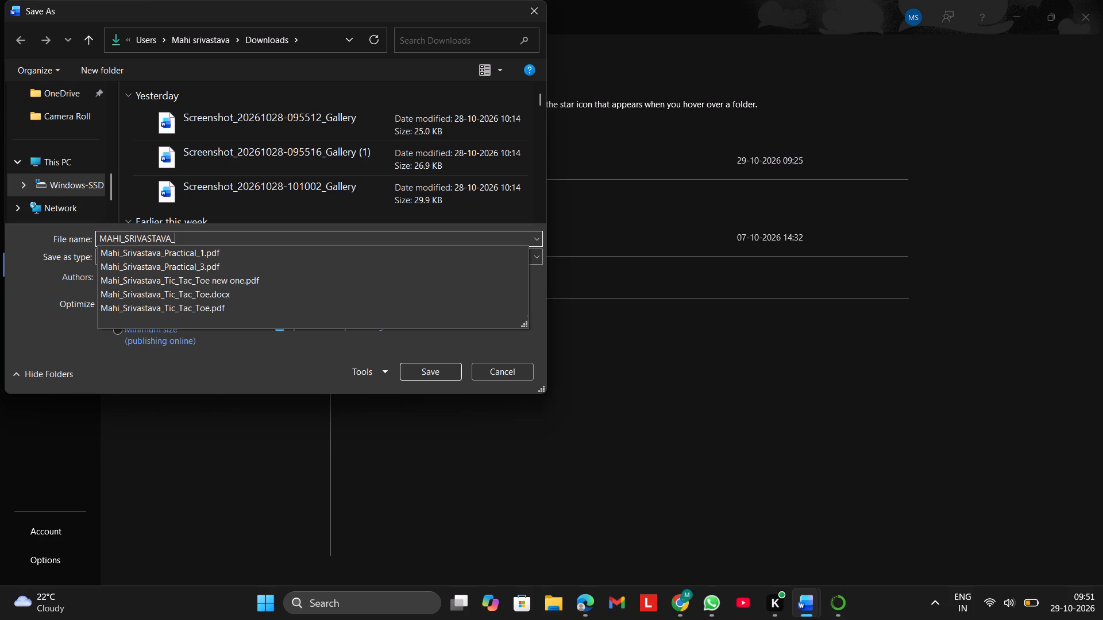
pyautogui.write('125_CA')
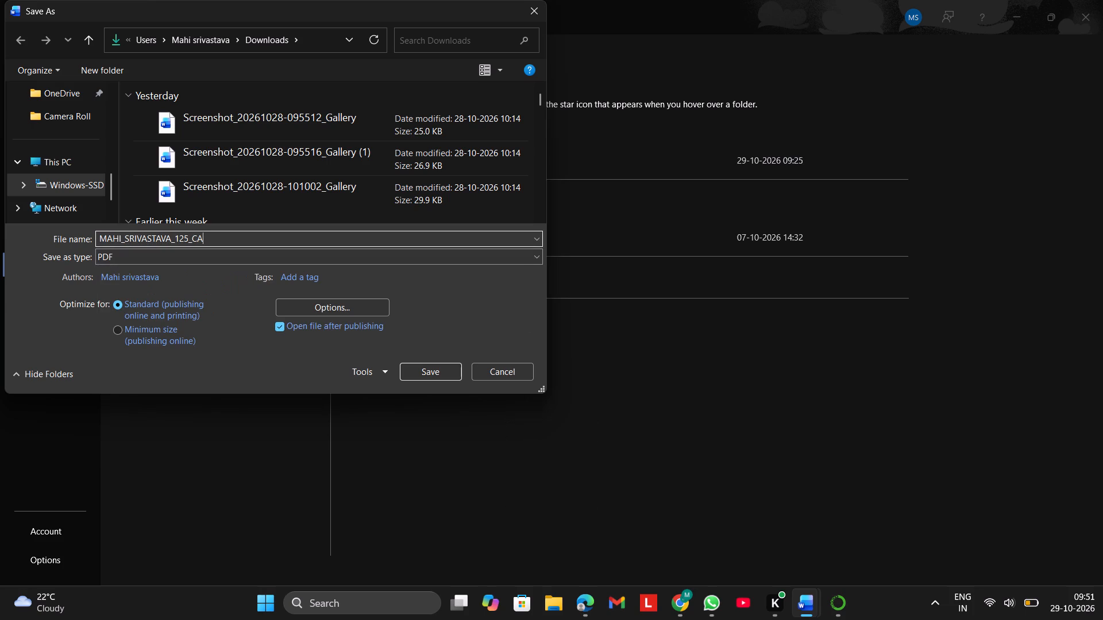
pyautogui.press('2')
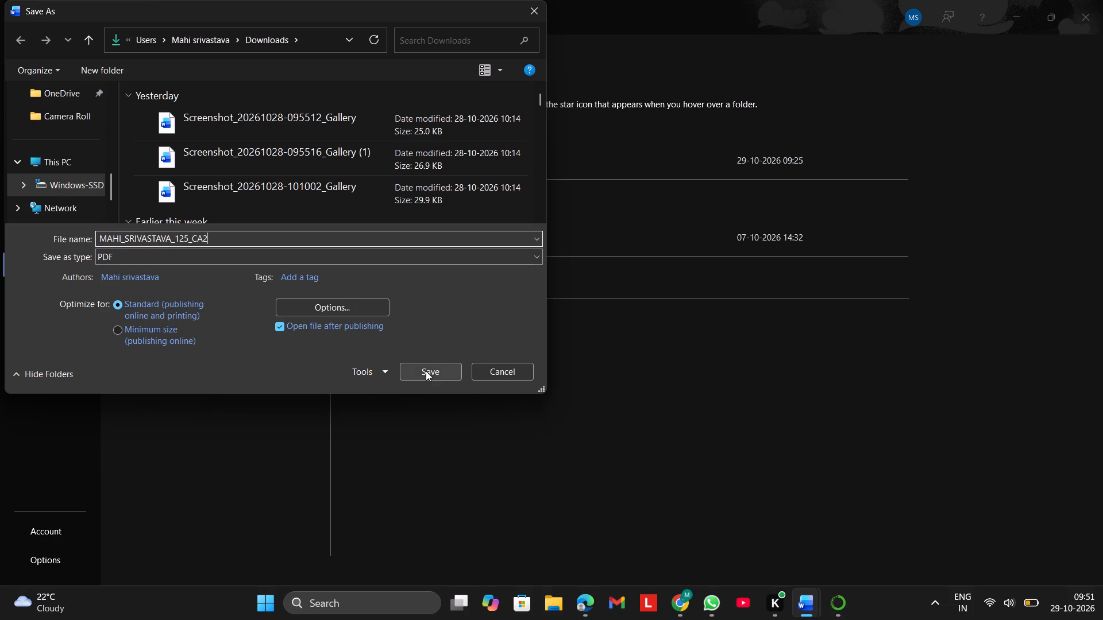
pyautogui.click(426, 371)
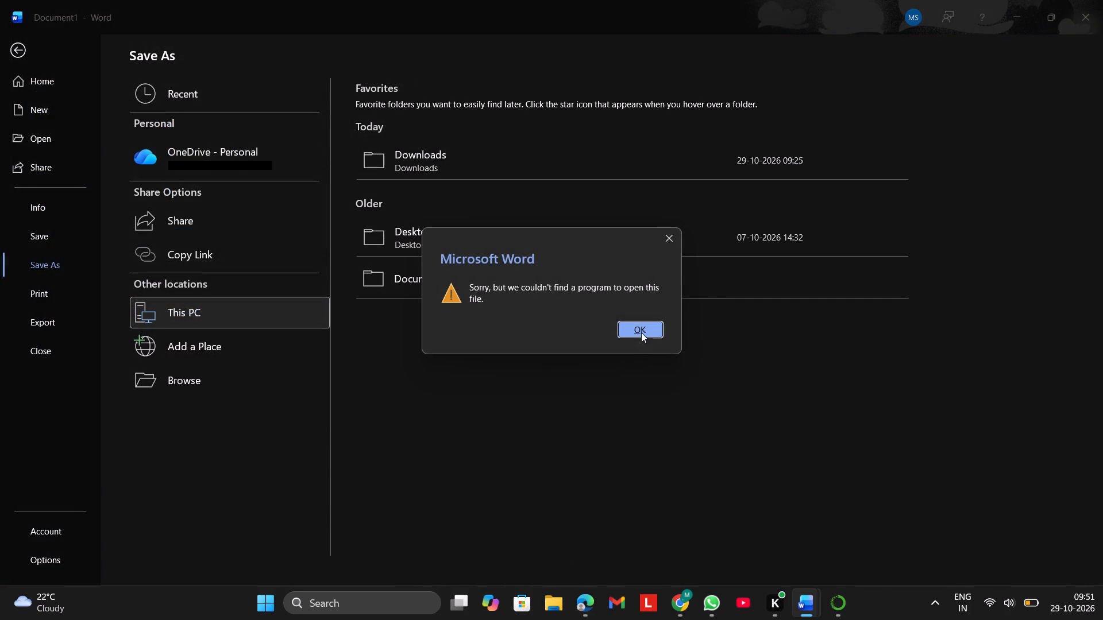
pyautogui.click(641, 332)
# Switch to Edge, start a submission for the CA2 Unit3 and Unit4 assignment and accept the own-work declaration.
pyautogui.click(590, 610)
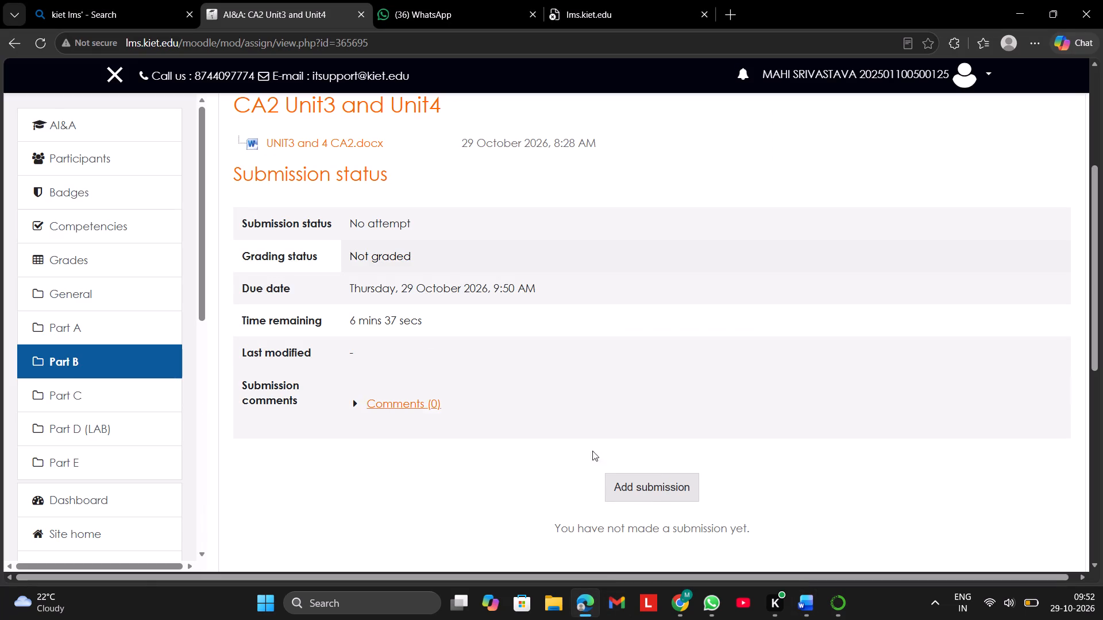
pyautogui.click(633, 476)
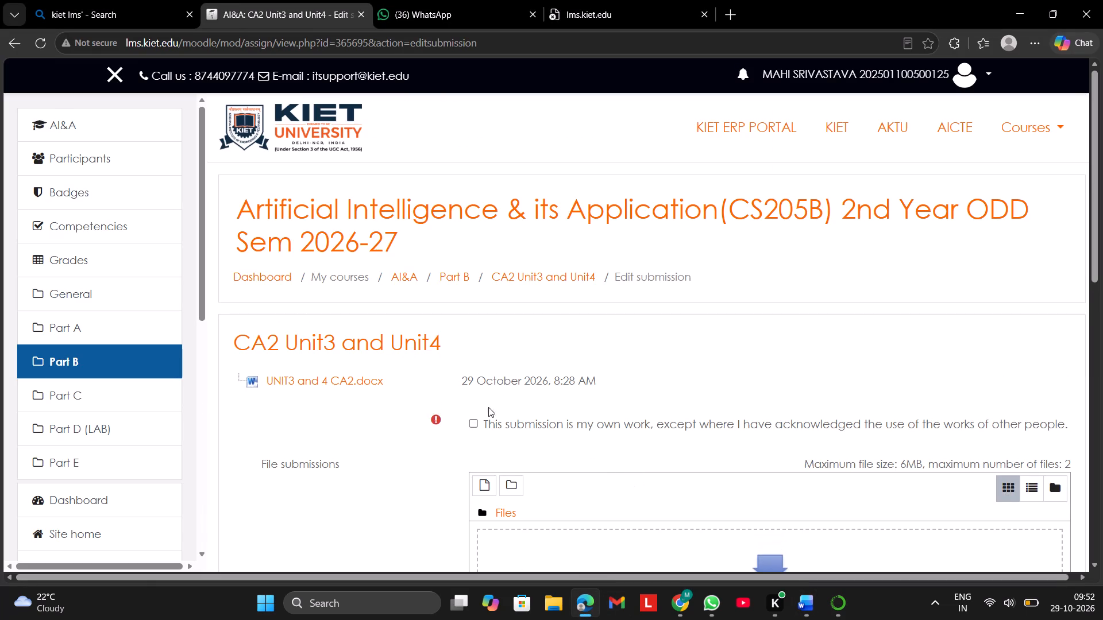
pyautogui.click(475, 426)
# Upload the _125_CA2 PDF from Downloads to the file submissions, saving it under the student's name followed by _125.
pyautogui.scroll(-2, 610, 443)
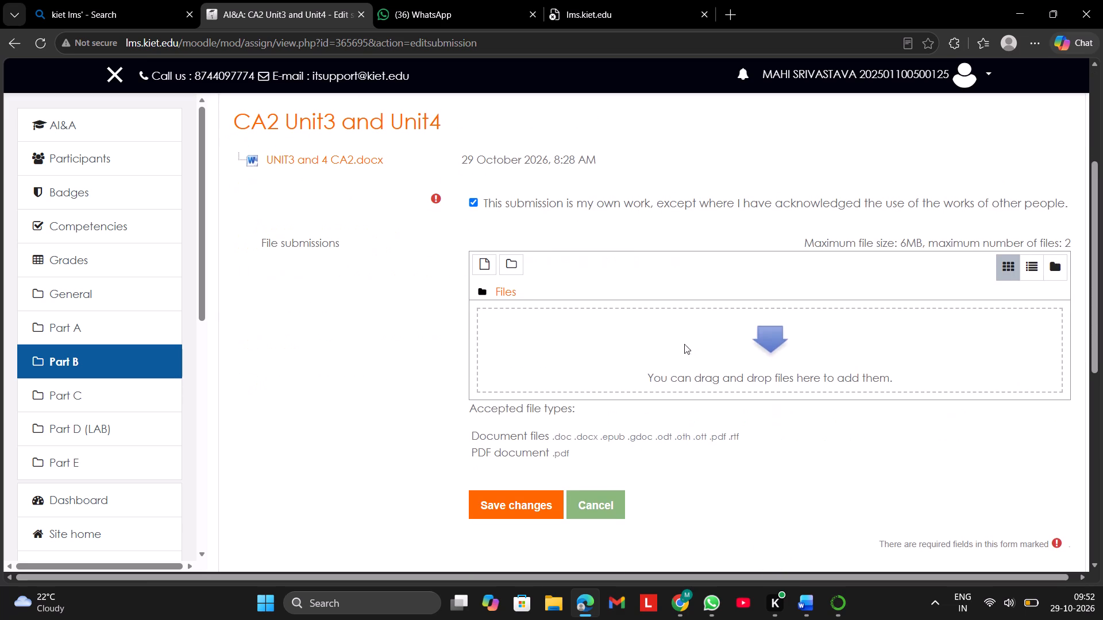
pyautogui.click(773, 343)
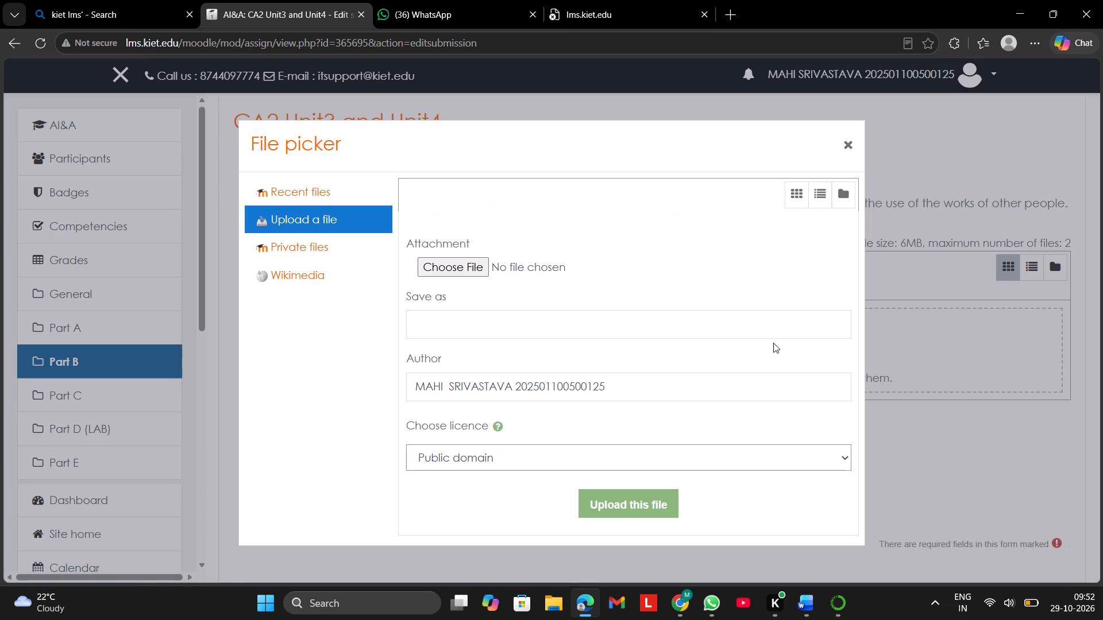
pyautogui.click(465, 268)
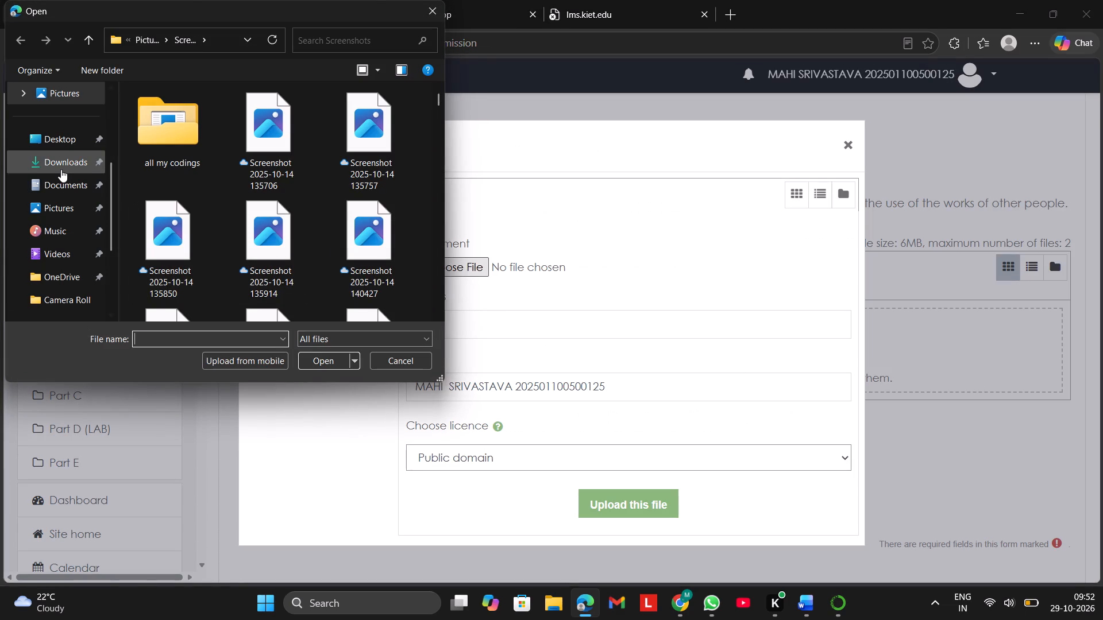
pyautogui.doubleClick(60, 168)
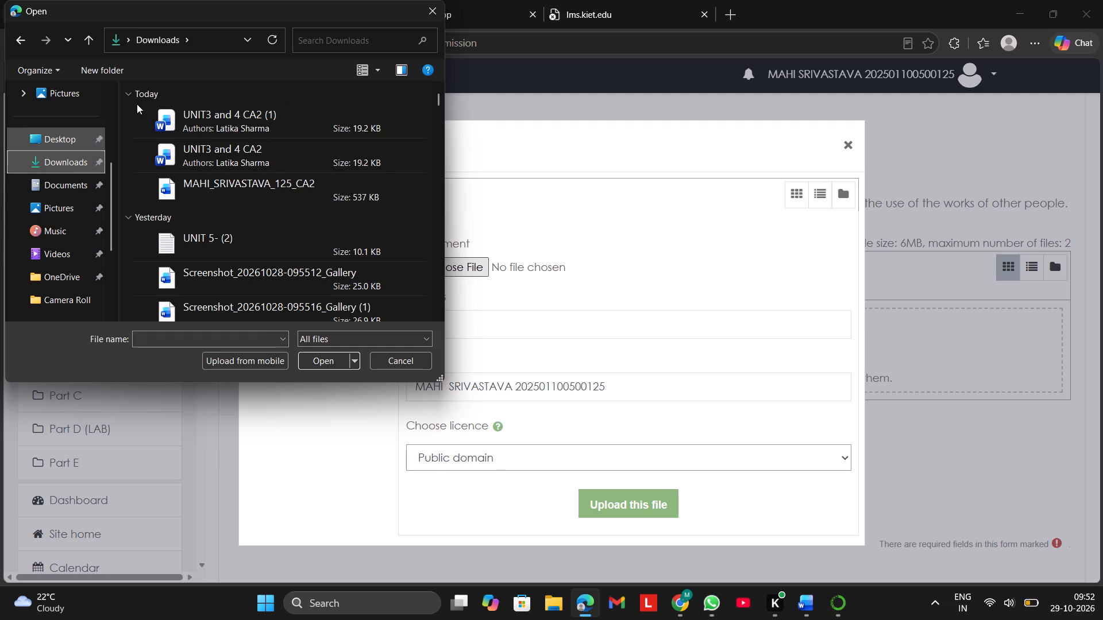
pyautogui.doubleClick(242, 188)
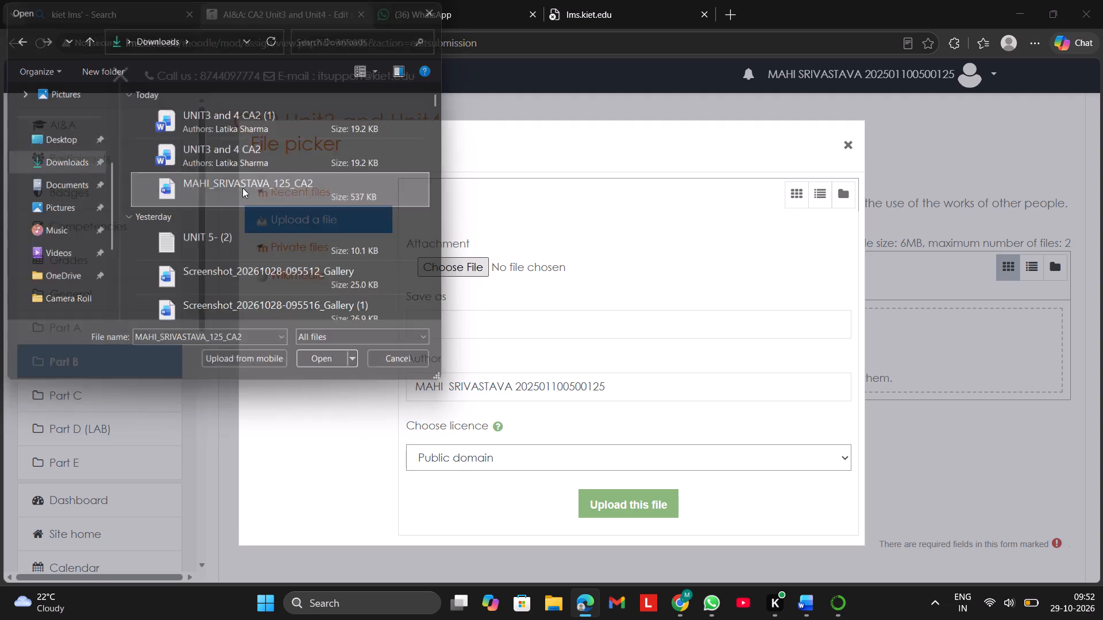
pyautogui.click(483, 323)
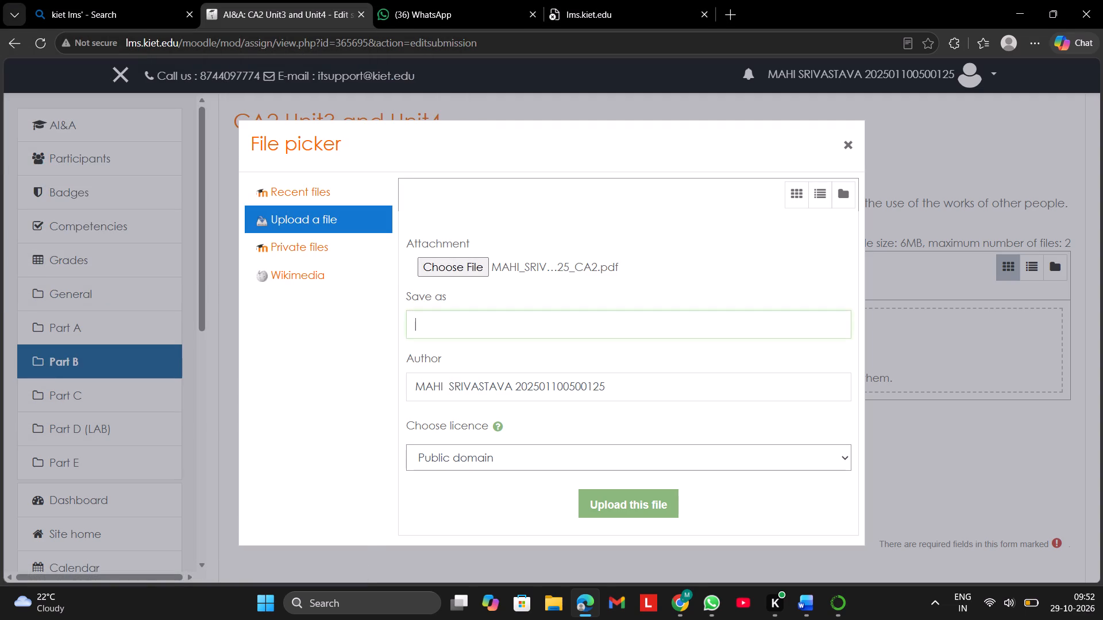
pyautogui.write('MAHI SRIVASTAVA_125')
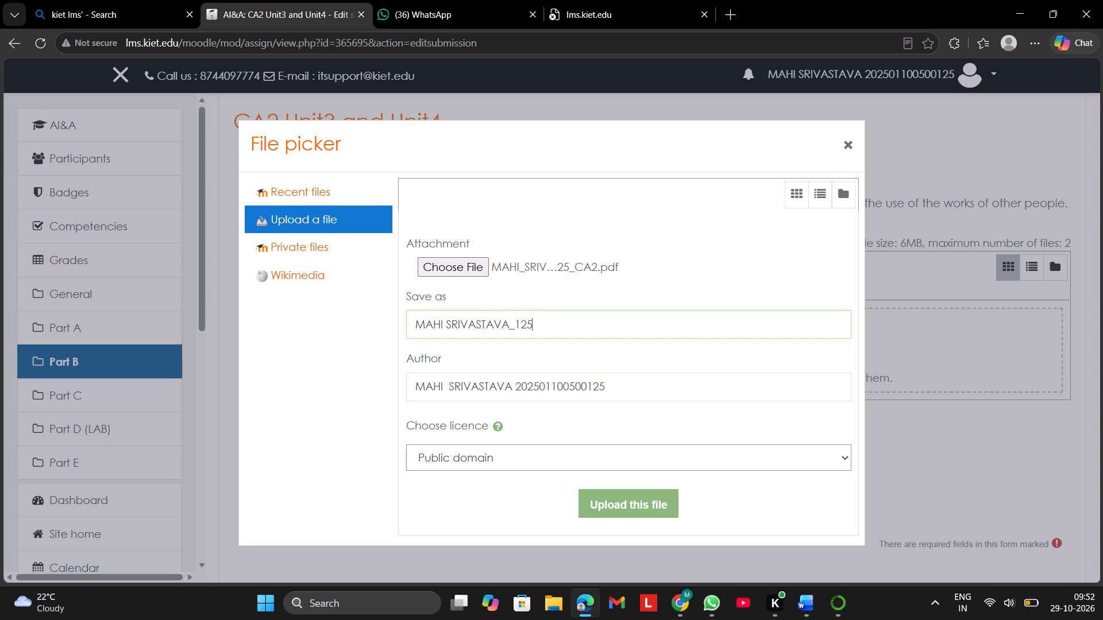
pyautogui.click(626, 507)
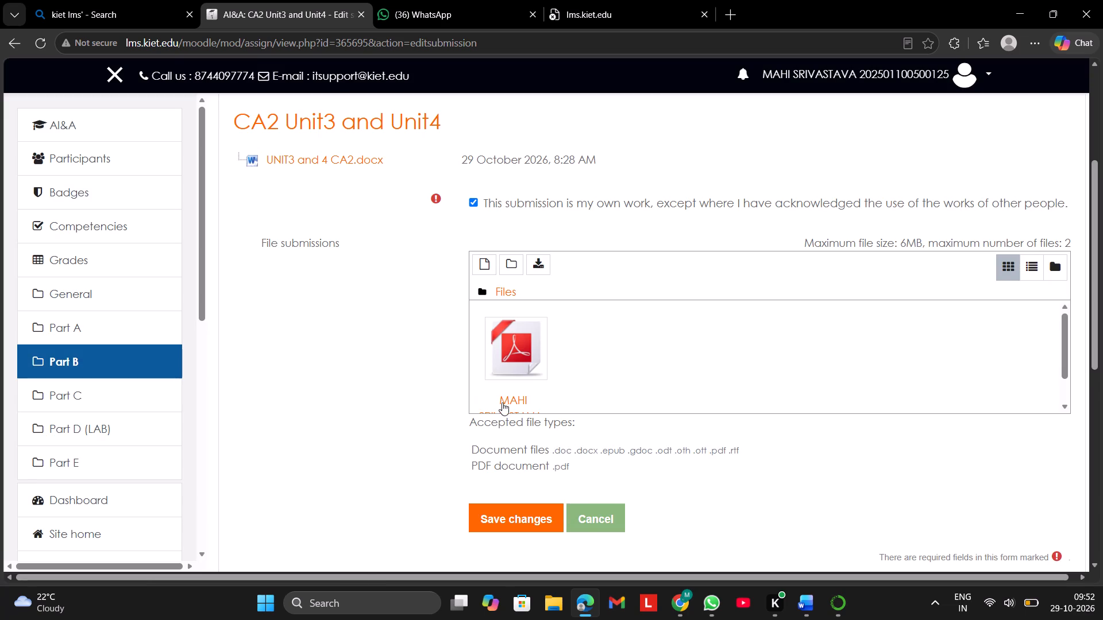
# Save the CA2 Unit3 and Unit4 submission and look over its submission status.
pyautogui.click(529, 521)
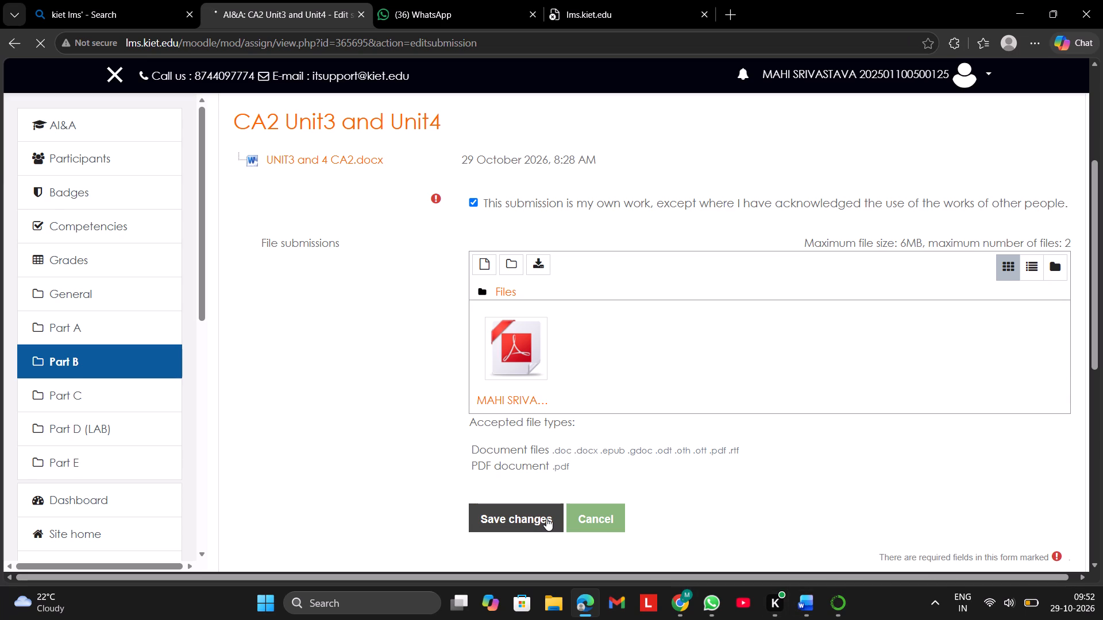
pyautogui.scroll(-1, 561, 446)
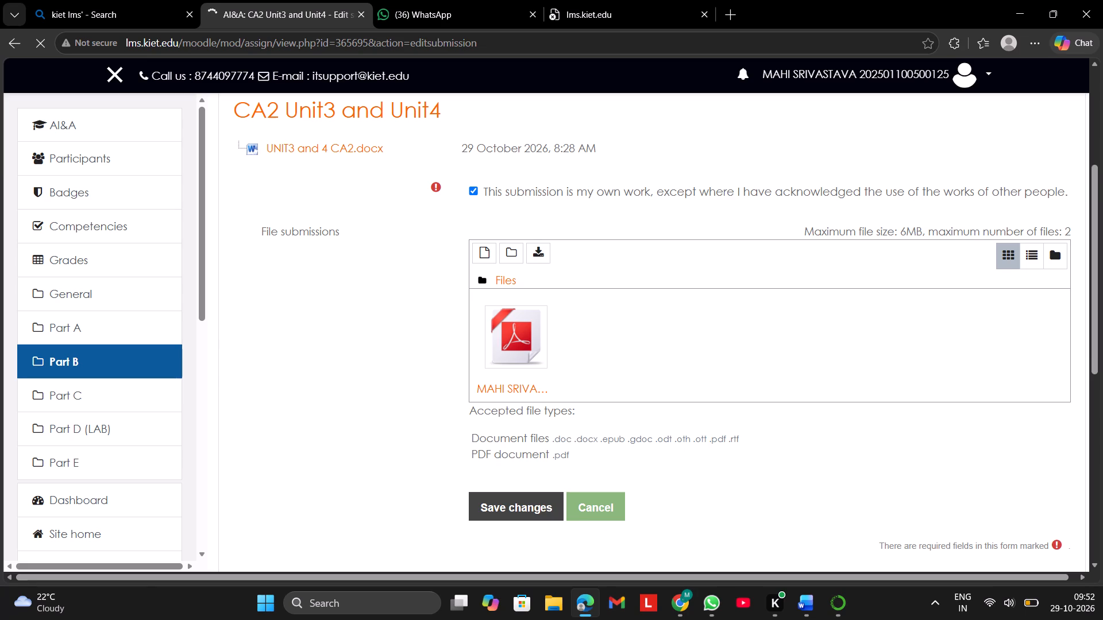
pyautogui.scroll(-3, 561, 446)
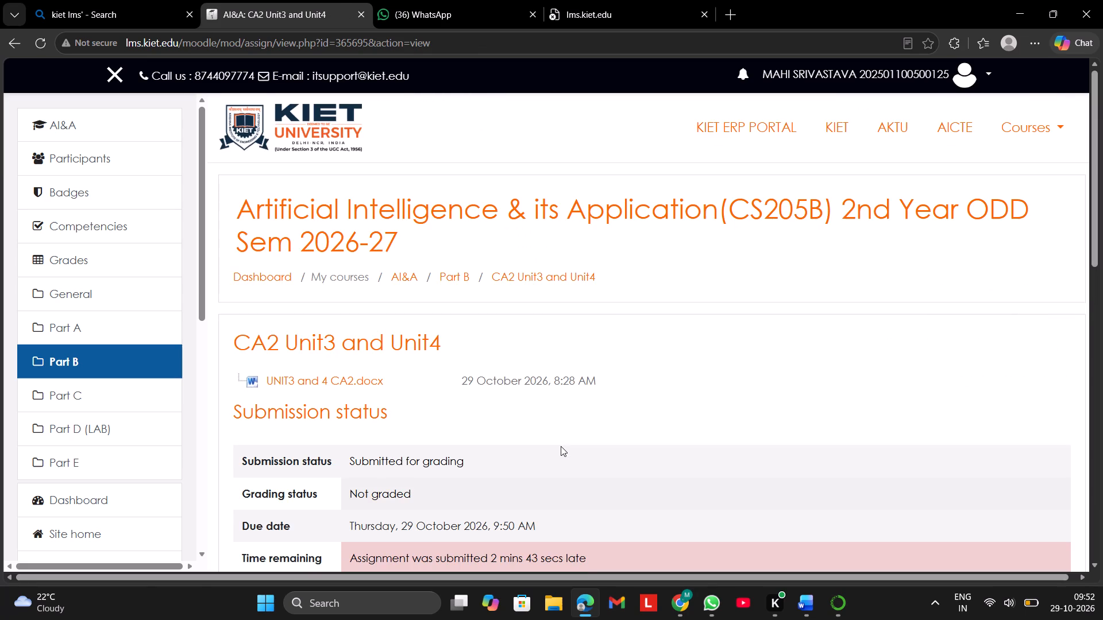
pyautogui.scroll(-2, 561, 446)
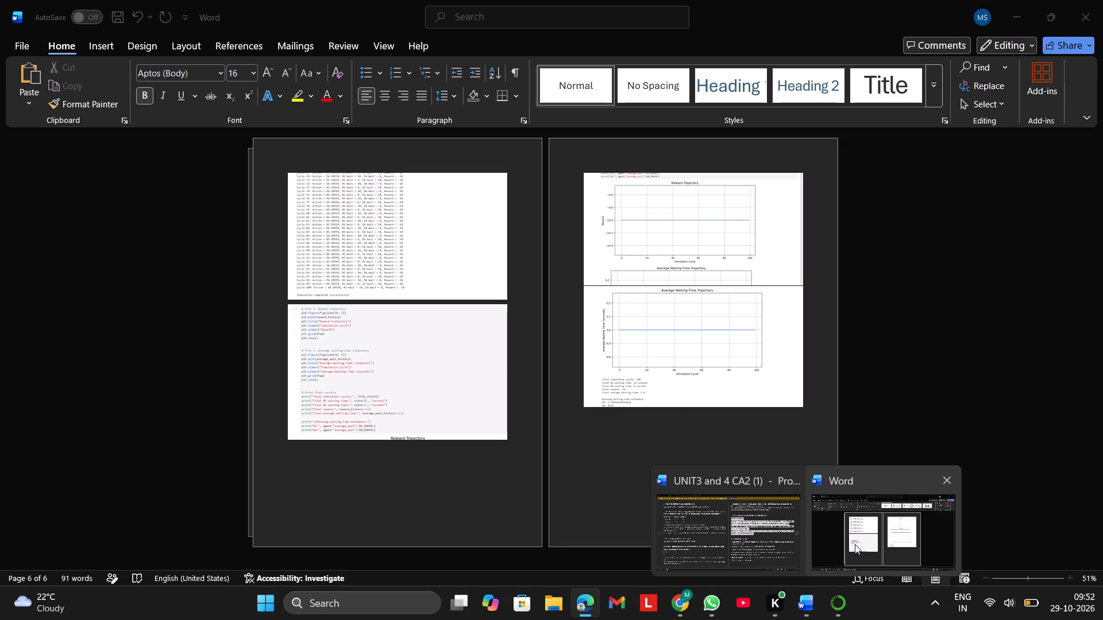
# Switch to the unsaved Word document with the notebook screenshots and return to its first two pages.
pyautogui.click(855, 544)
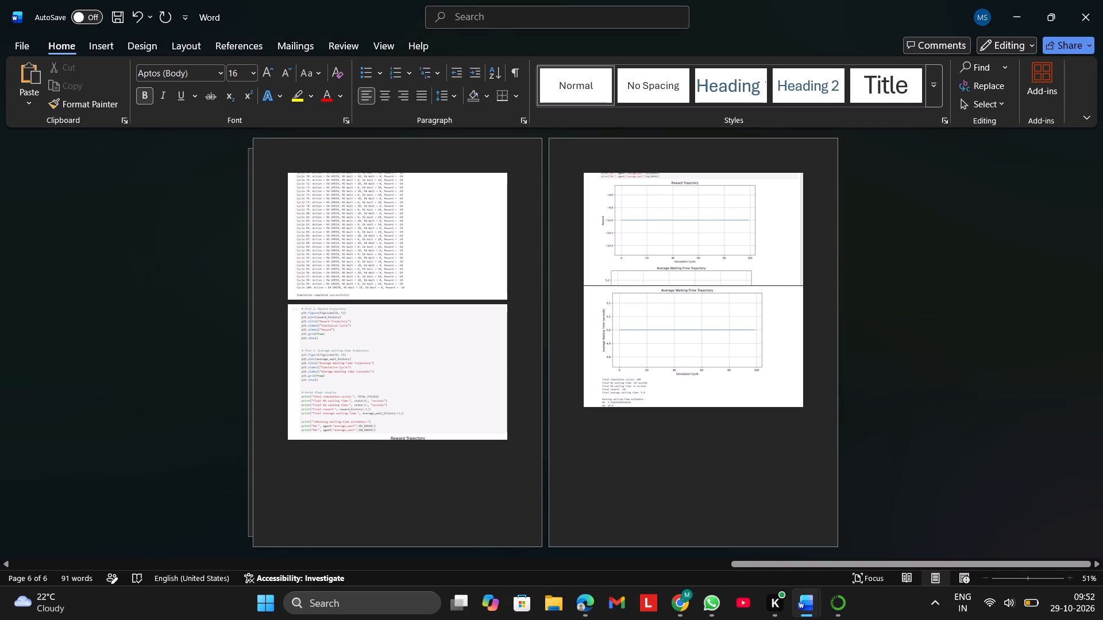
pyautogui.hscroll(2, 393, 365)
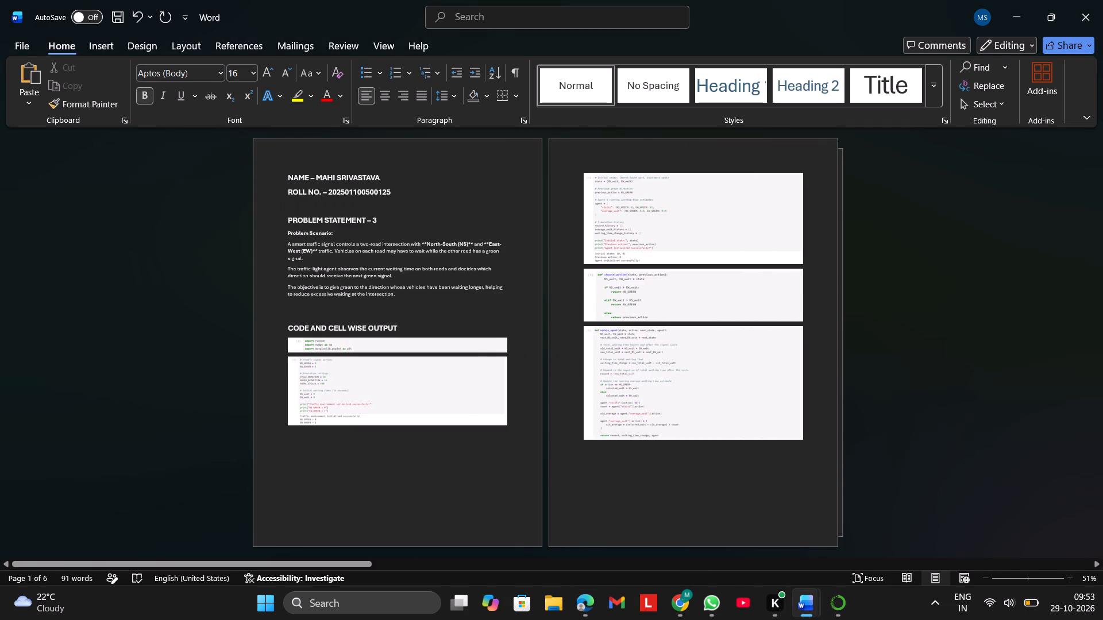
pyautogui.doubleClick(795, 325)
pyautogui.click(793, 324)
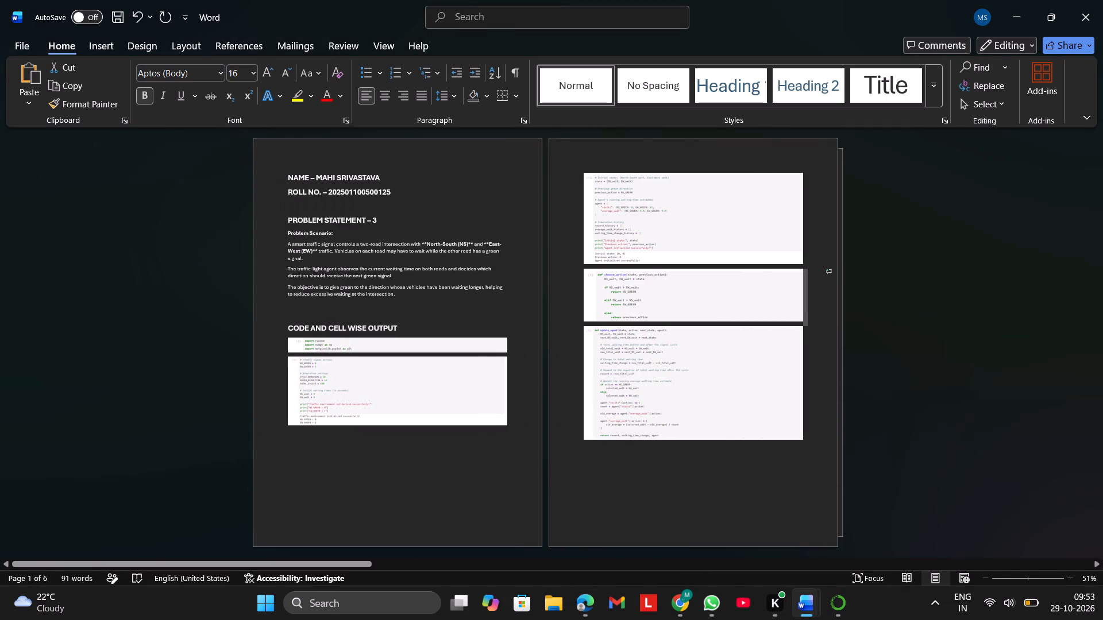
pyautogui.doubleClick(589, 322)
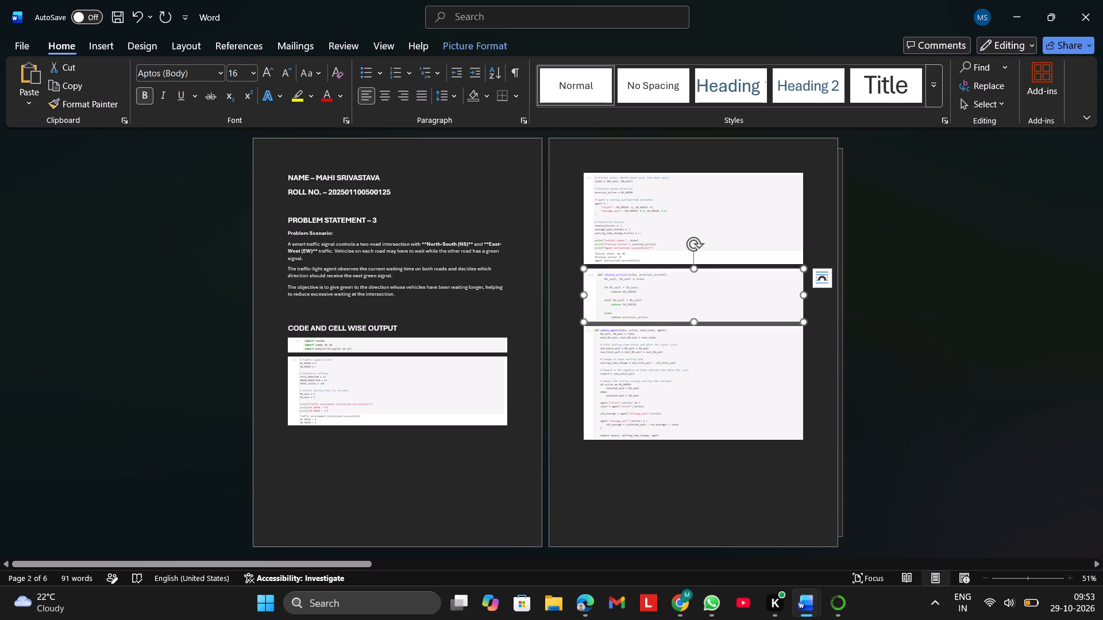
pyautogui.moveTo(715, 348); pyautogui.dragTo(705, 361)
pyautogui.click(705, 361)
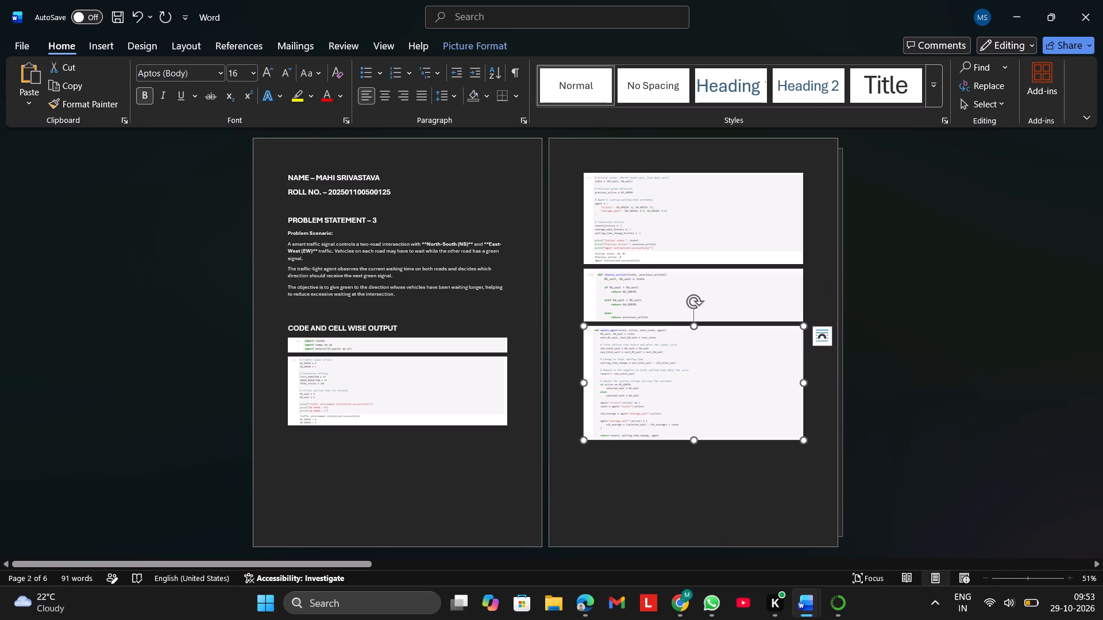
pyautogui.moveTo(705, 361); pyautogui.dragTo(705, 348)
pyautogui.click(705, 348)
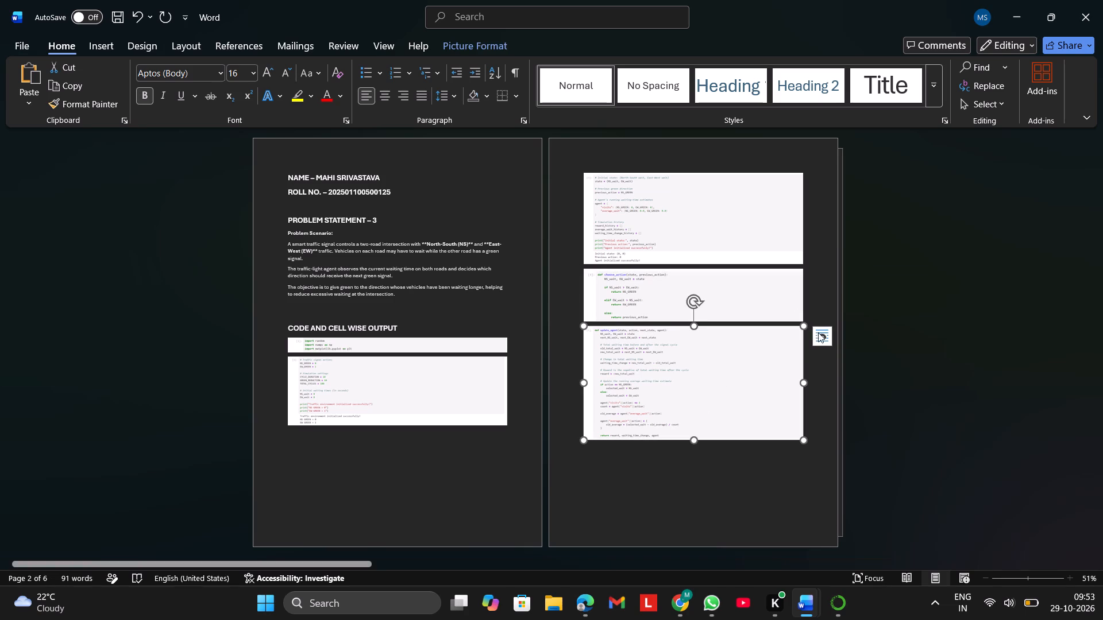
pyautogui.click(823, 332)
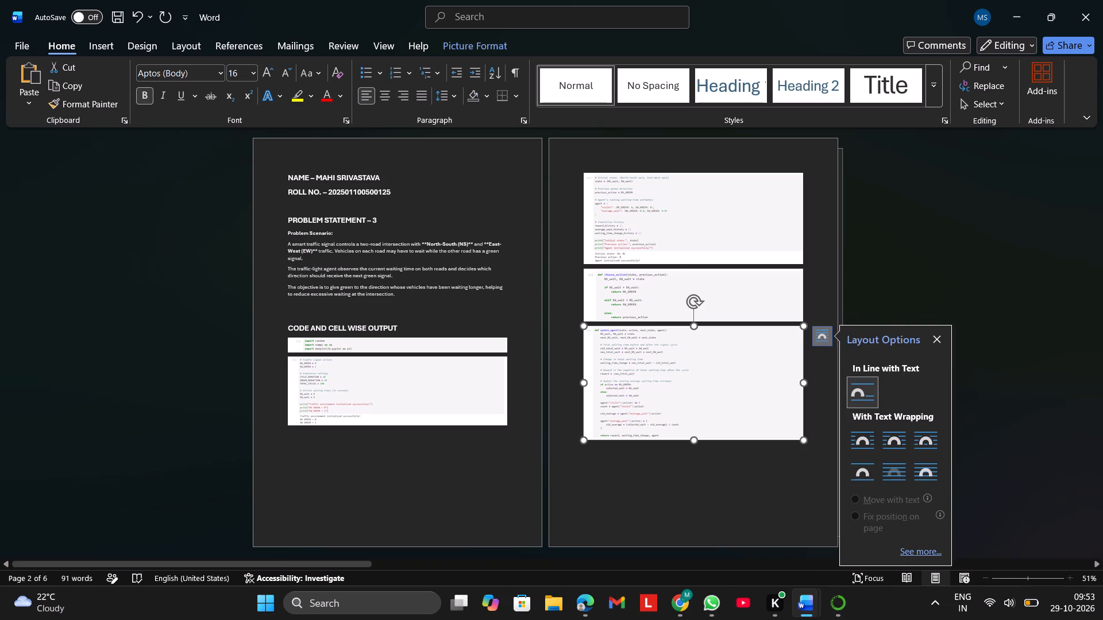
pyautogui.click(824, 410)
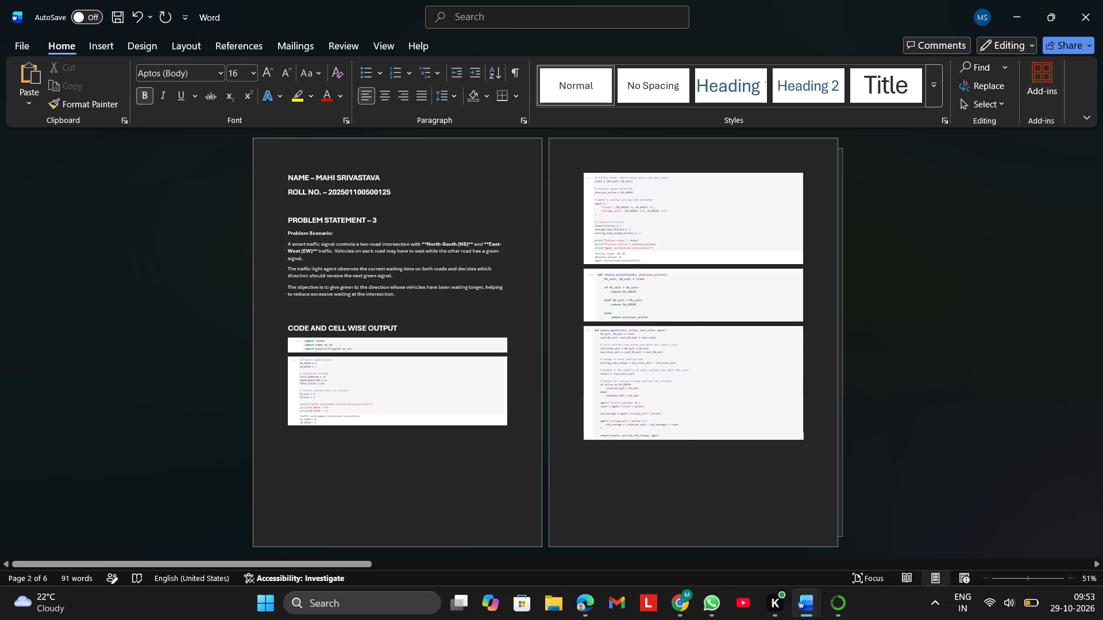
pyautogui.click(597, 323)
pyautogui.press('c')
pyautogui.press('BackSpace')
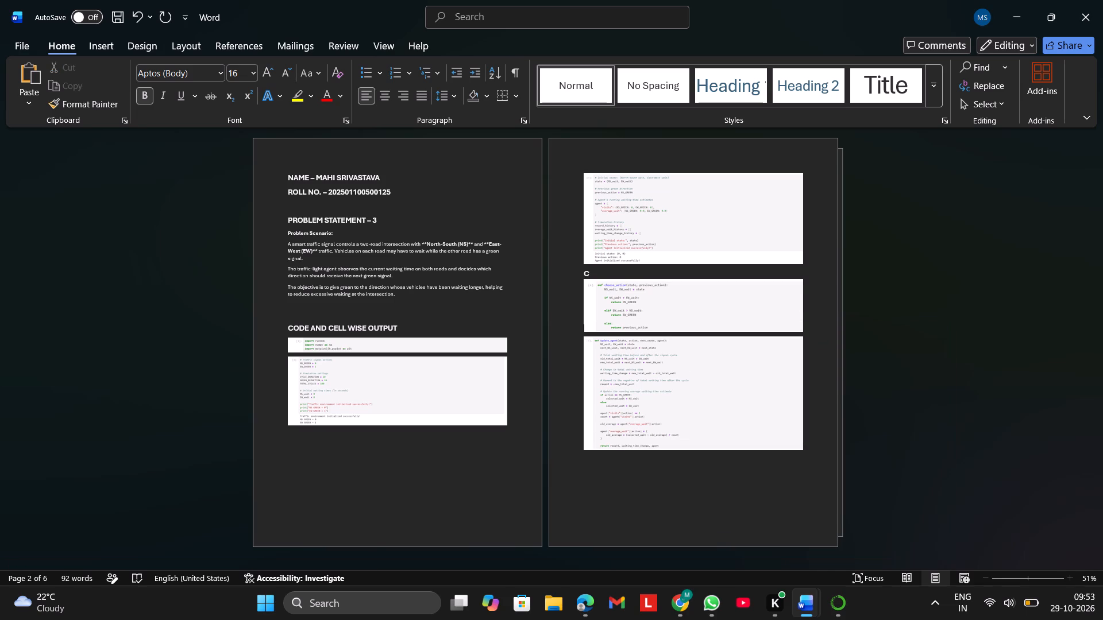
# Add the label "CELL-5 CODE AND OUTPUT" directly above the third code screenshot on page 2.
pyautogui.click(611, 328)
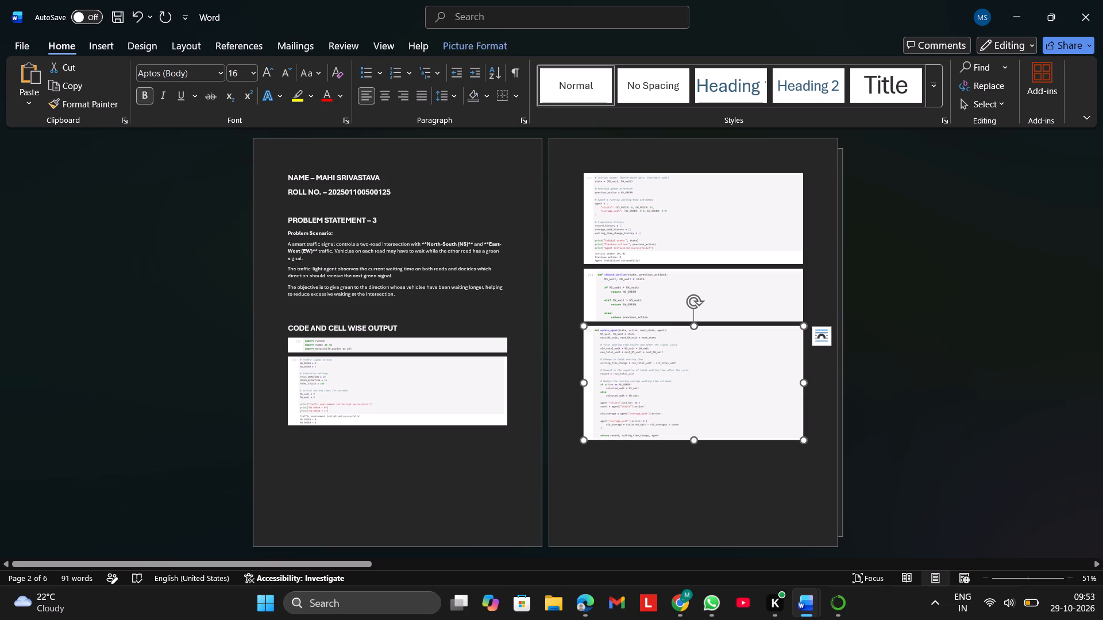
pyautogui.click(611, 325)
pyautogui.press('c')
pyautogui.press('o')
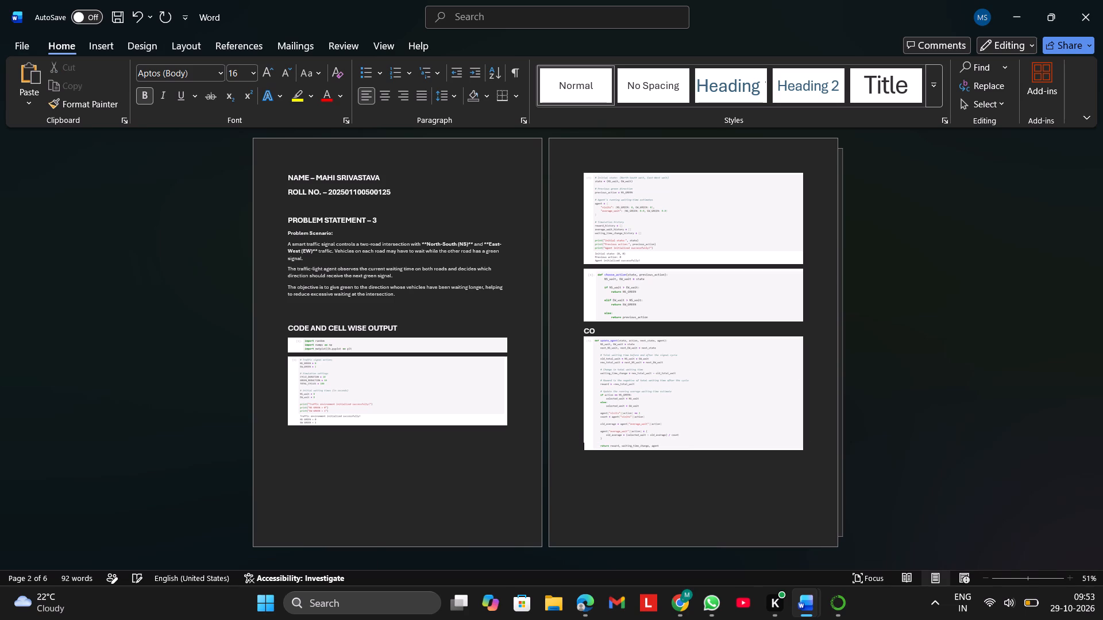
pyautogui.press('BackSpace')
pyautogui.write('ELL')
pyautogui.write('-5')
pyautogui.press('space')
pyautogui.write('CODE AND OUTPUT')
# Look through the remaining pages and shorten the label above page 2's third screenshot to "CELL-5".
pyautogui.hscroll(-1, 766, 344)
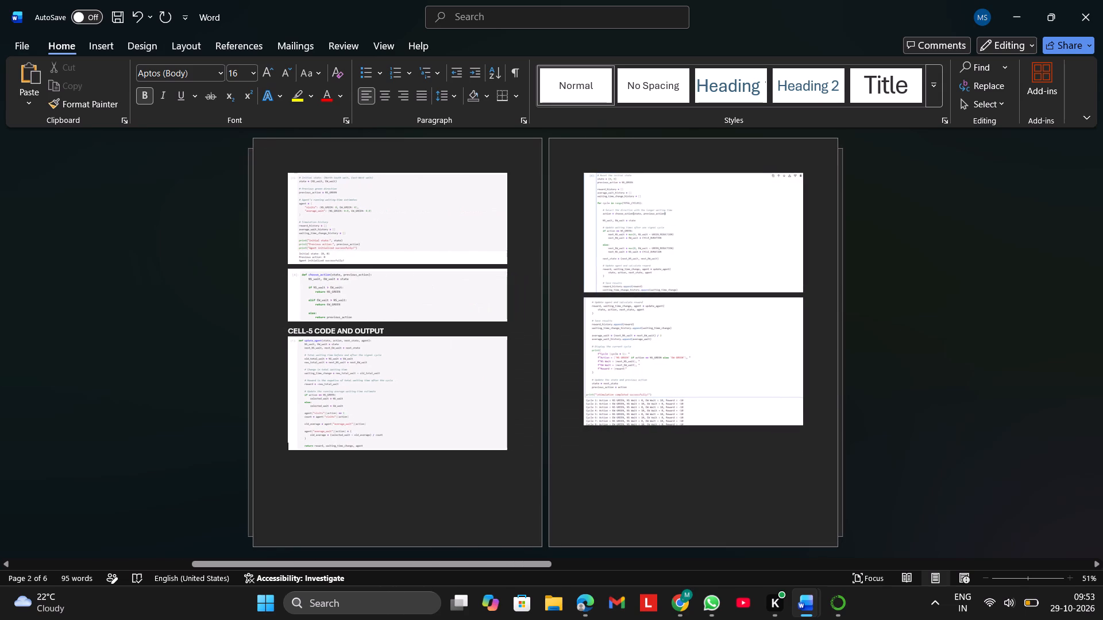
pyautogui.hscroll(-1, 766, 344)
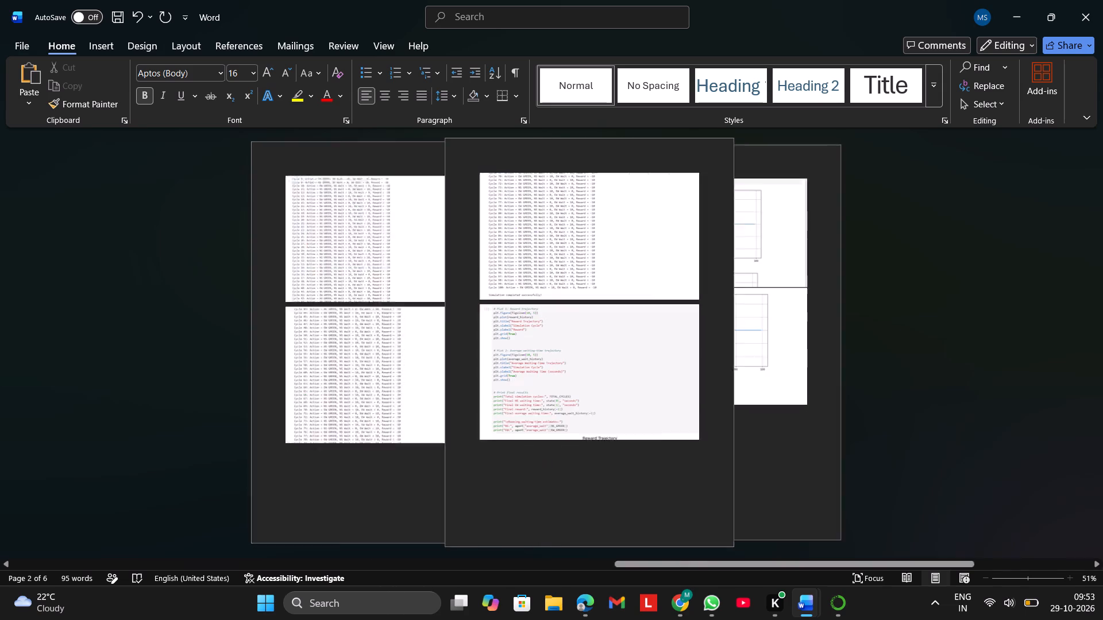
pyautogui.hscroll(-1, 766, 344)
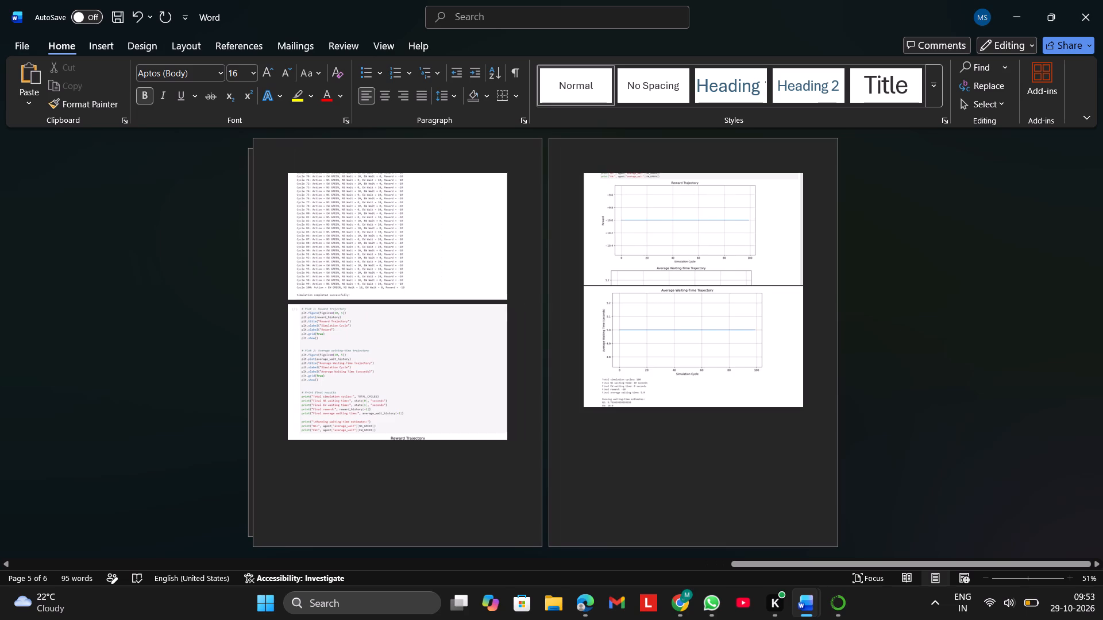
pyautogui.hscroll(2, 766, 344)
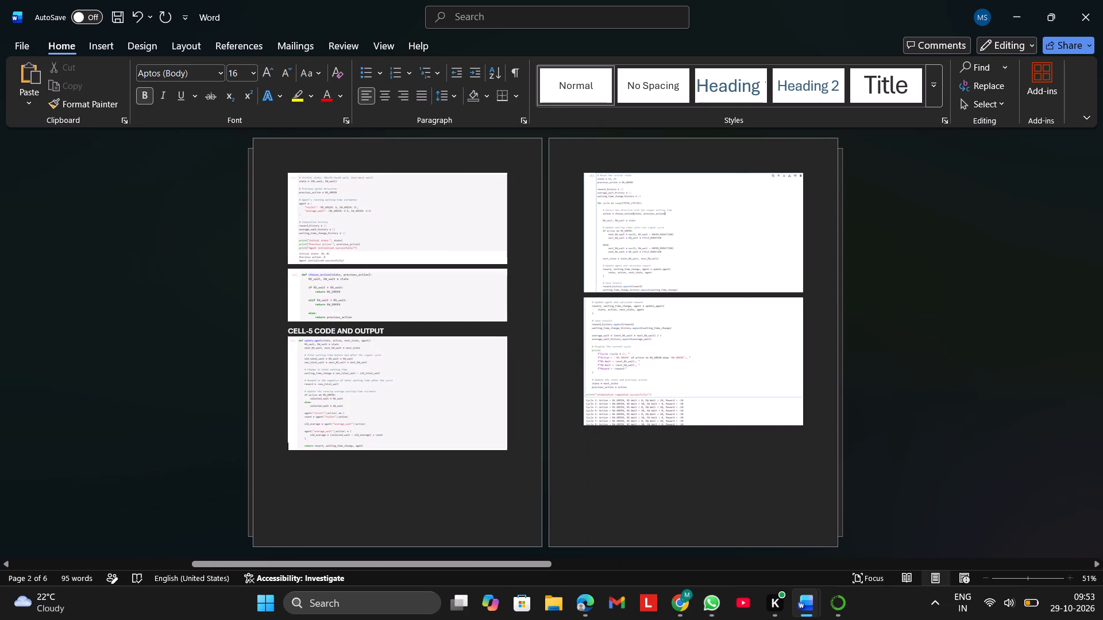
pyautogui.click(403, 333)
pyautogui.press('BackSpace')
pyautogui.press('BackSpace')
pyautogui.press('BackSpace')
pyautogui.press('BackSpace')
pyautogui.press('BackSpace')
pyautogui.press('BackSpace')
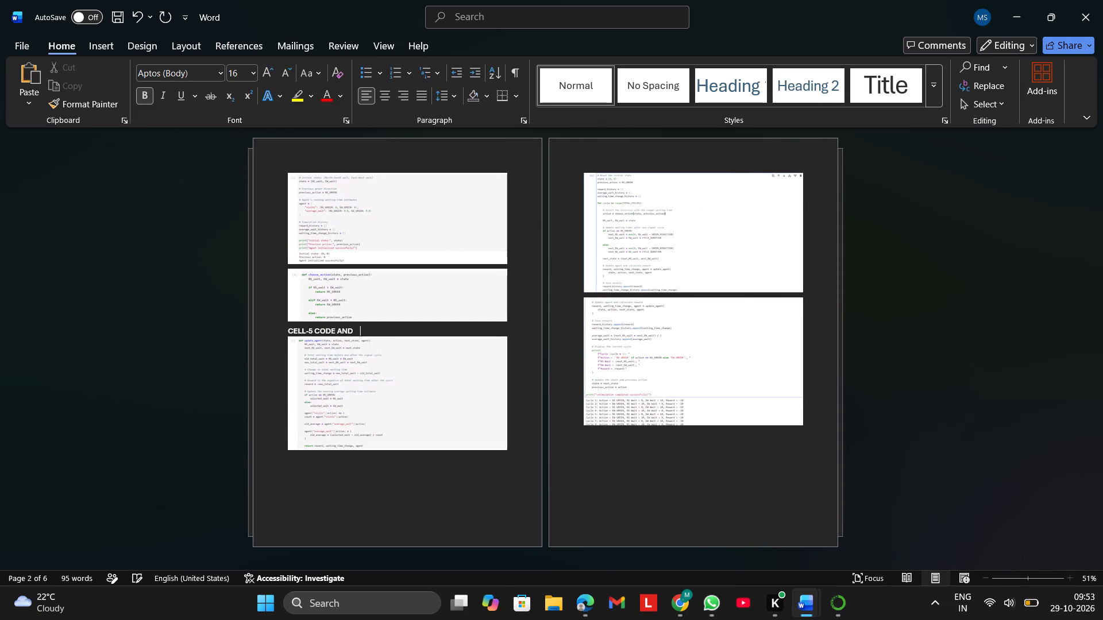
pyautogui.press('BackSpace')
pyautogui.press('BackSpace')
pyautogui.press('BackSpace')
pyautogui.press('BackSpace')
pyautogui.press('BackSpace')
pyautogui.press('BackSpace')
pyautogui.press('BackSpace')
pyautogui.press('BackSpace')
pyautogui.press('BackSpace')
# Add the label "CELL-6 CODE AND OUTPUT" above the first code screenshot on page 3.
pyautogui.click(622, 164)
pyautogui.click(622, 164)
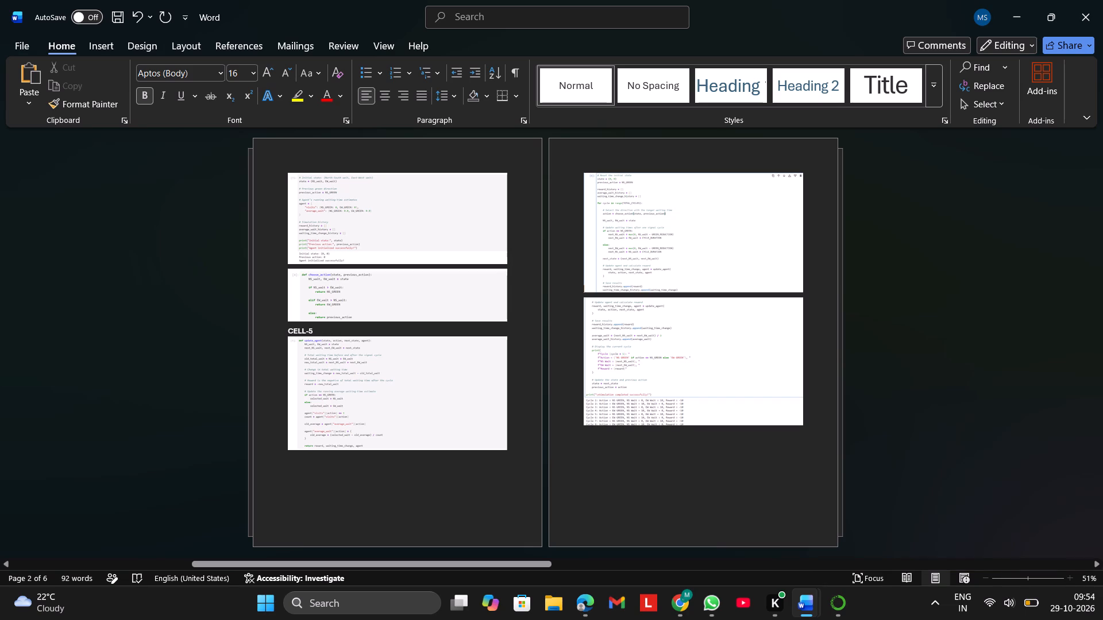
pyautogui.click(615, 167)
pyautogui.click(615, 167)
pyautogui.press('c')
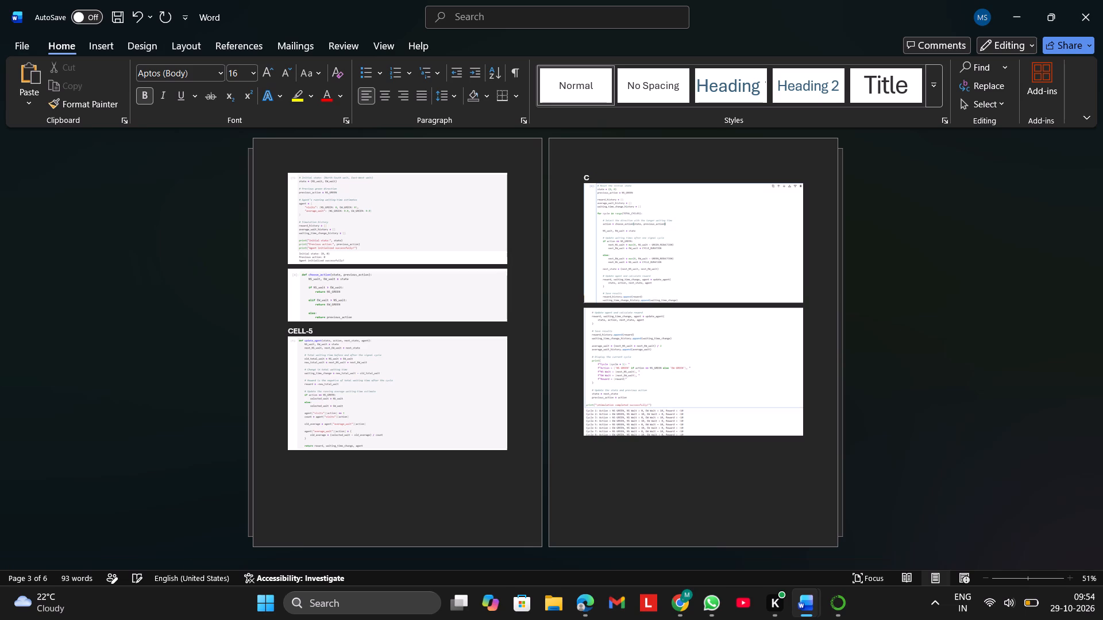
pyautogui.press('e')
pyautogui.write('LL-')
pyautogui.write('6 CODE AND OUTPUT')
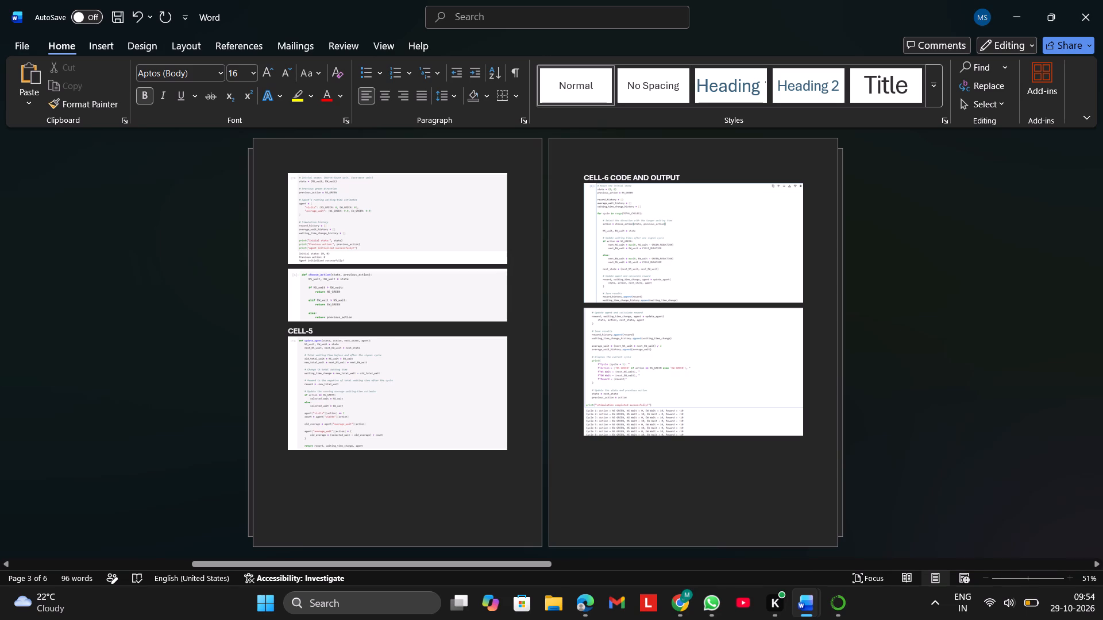
# Add the label "CELL-7 CODE AND OUTPUT" above the plotting code screenshot on page 5.
pyautogui.hscroll(-1, 664, 316)
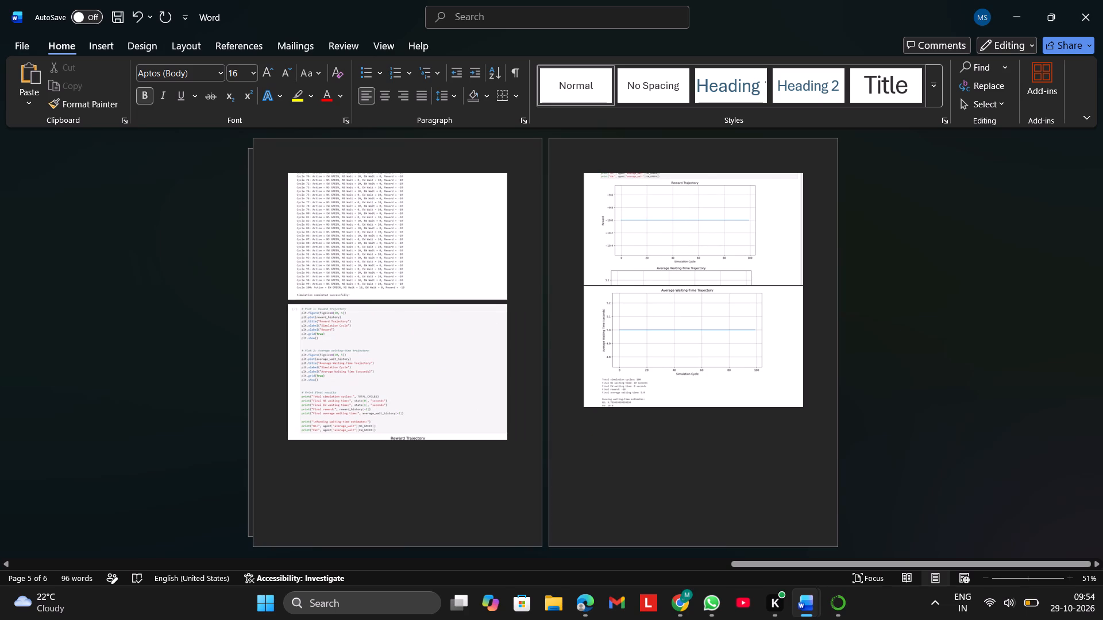
pyautogui.click(412, 302)
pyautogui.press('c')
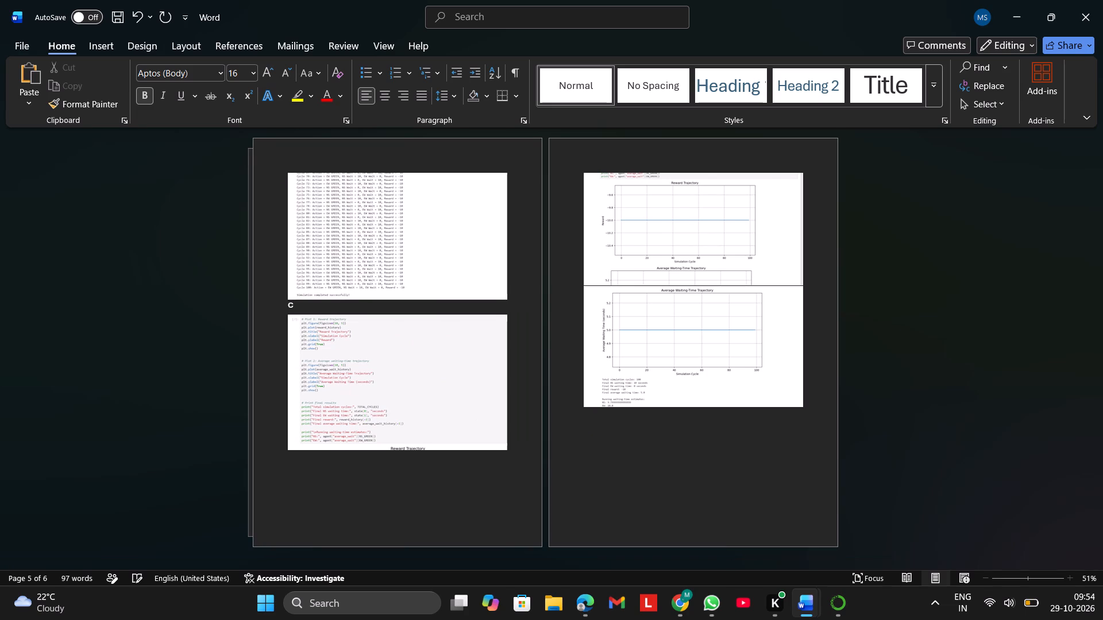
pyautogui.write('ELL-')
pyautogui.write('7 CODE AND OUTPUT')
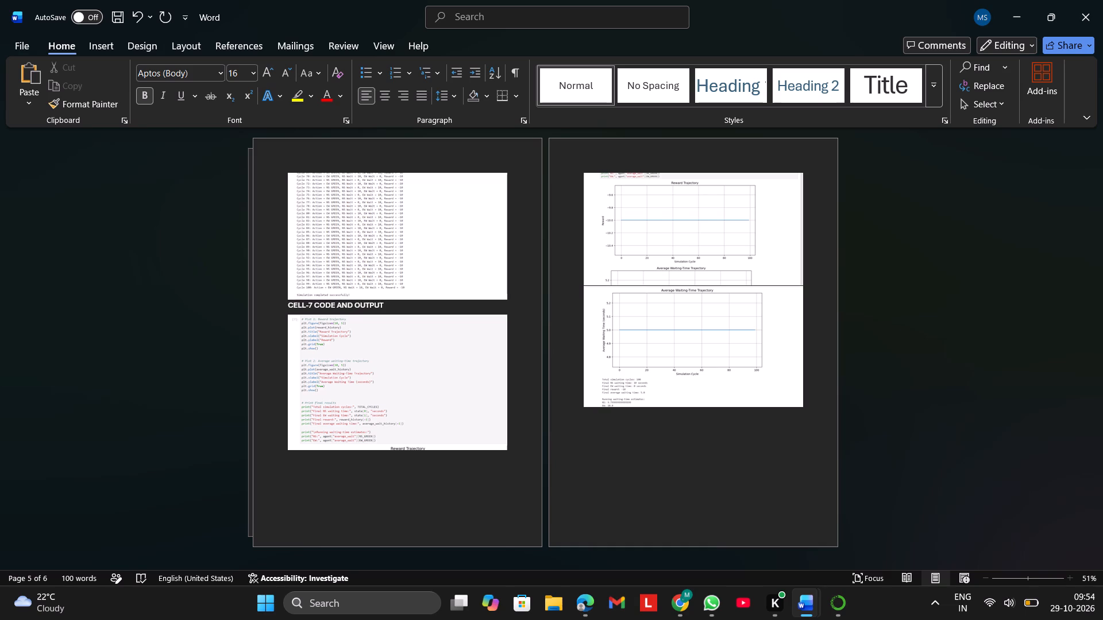
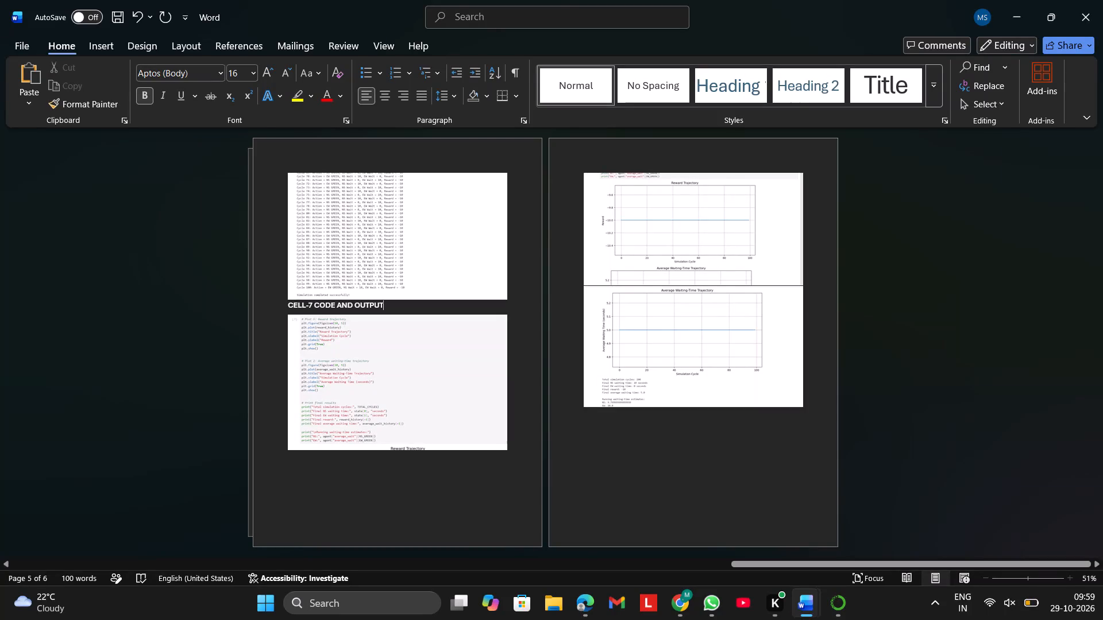
# Select the lower output screenshot, with the Average Waiting Time Trajectory plot, on page 6.
pyautogui.click(665, 347)
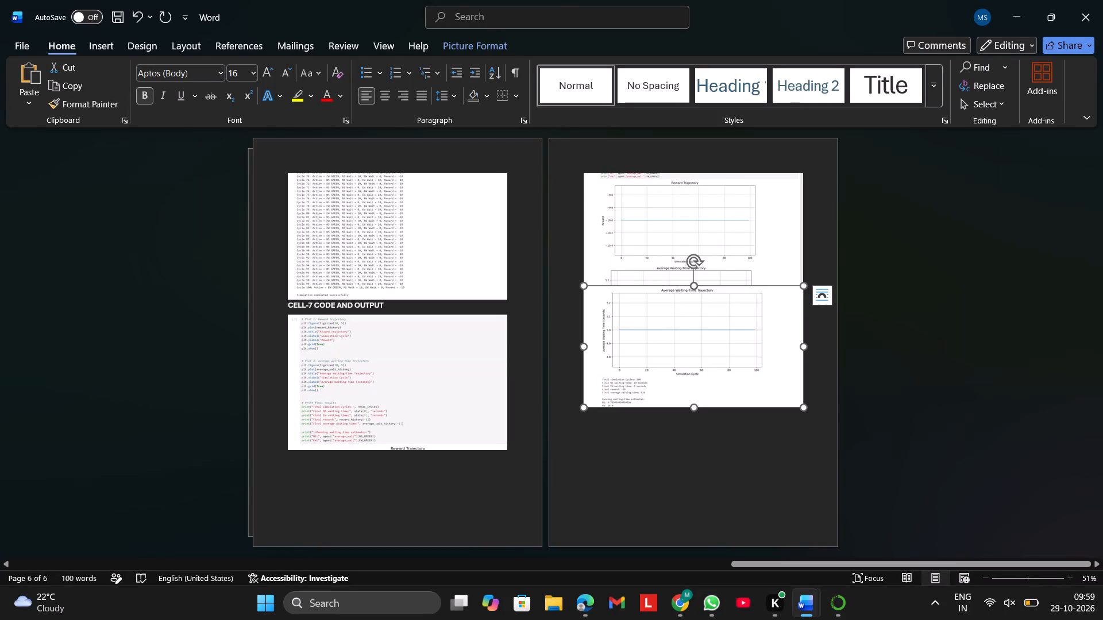
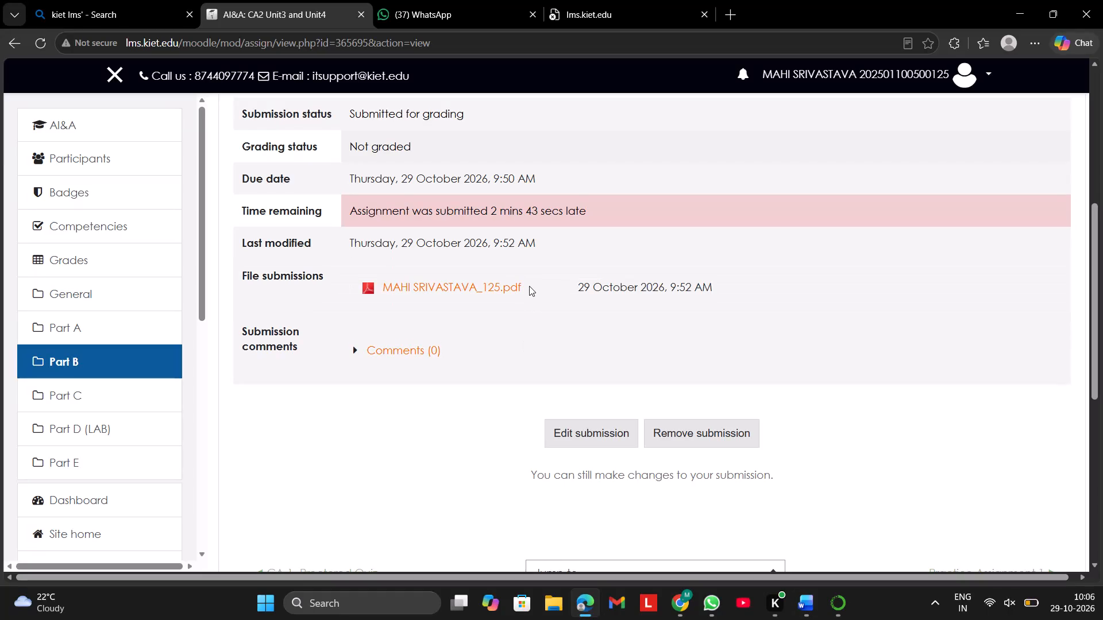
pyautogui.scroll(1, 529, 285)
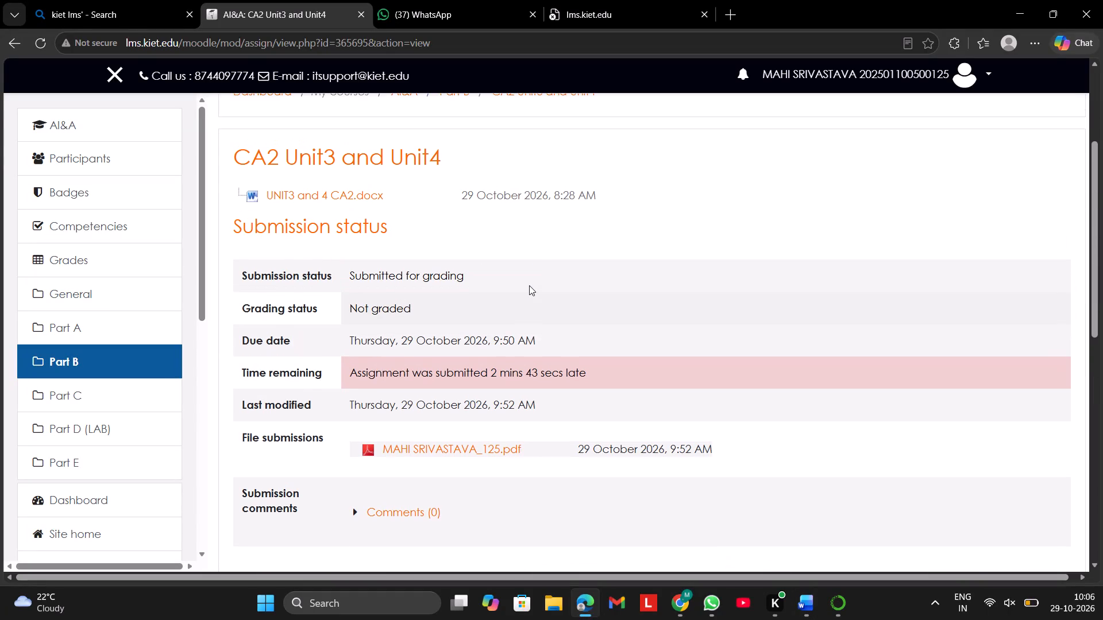